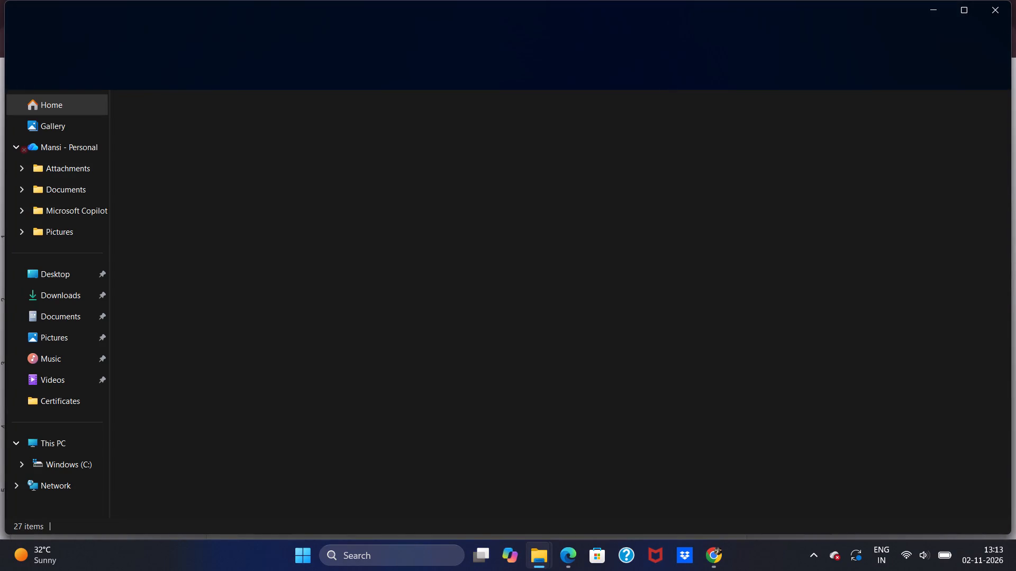
pyautogui.doubleClick(51, 292)
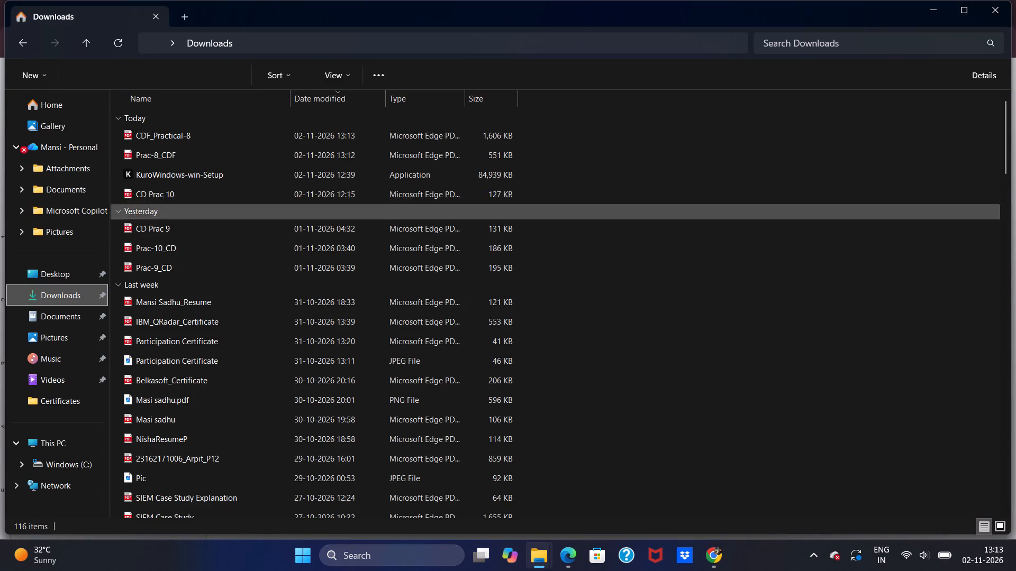
pyautogui.doubleClick(225, 132)
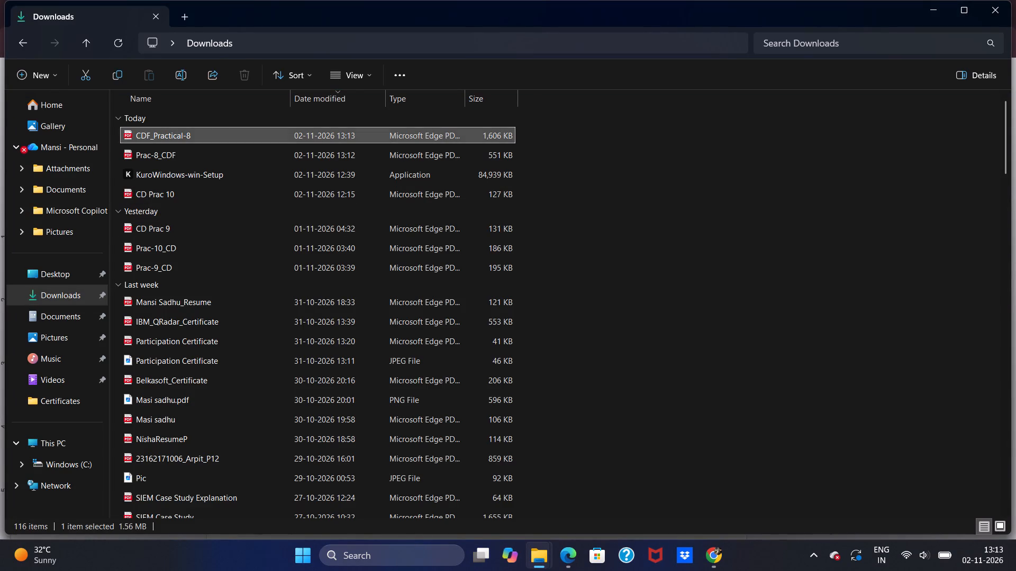
pyautogui.scroll(-1, 336, 299)
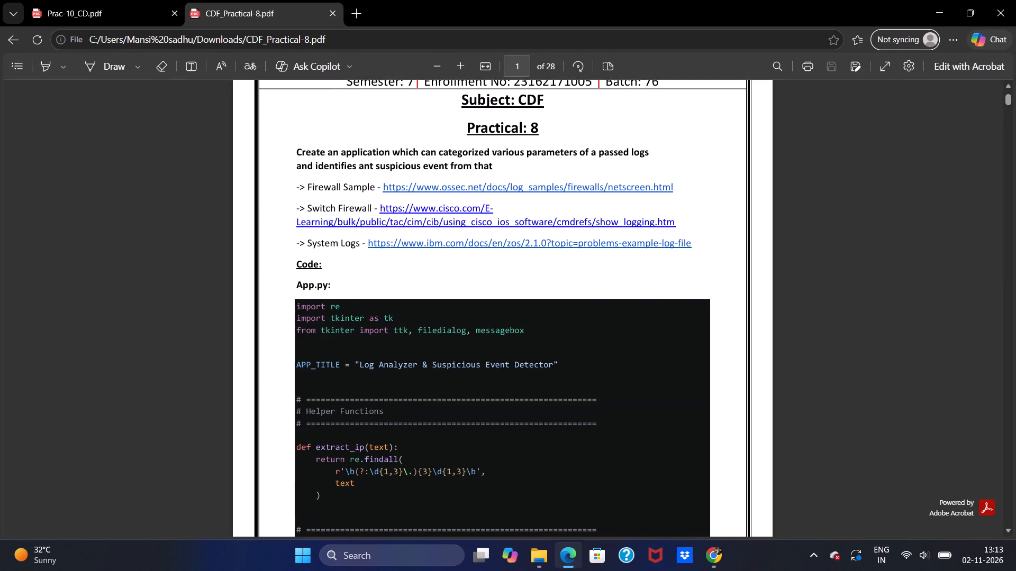
# Close the Prac-10_CD.pdf tab, keeping CDF_Practical-8.pdf open.
pyautogui.scroll(3, 336, 299)
pyautogui.click(10, 0)
pyautogui.click(176, 14)
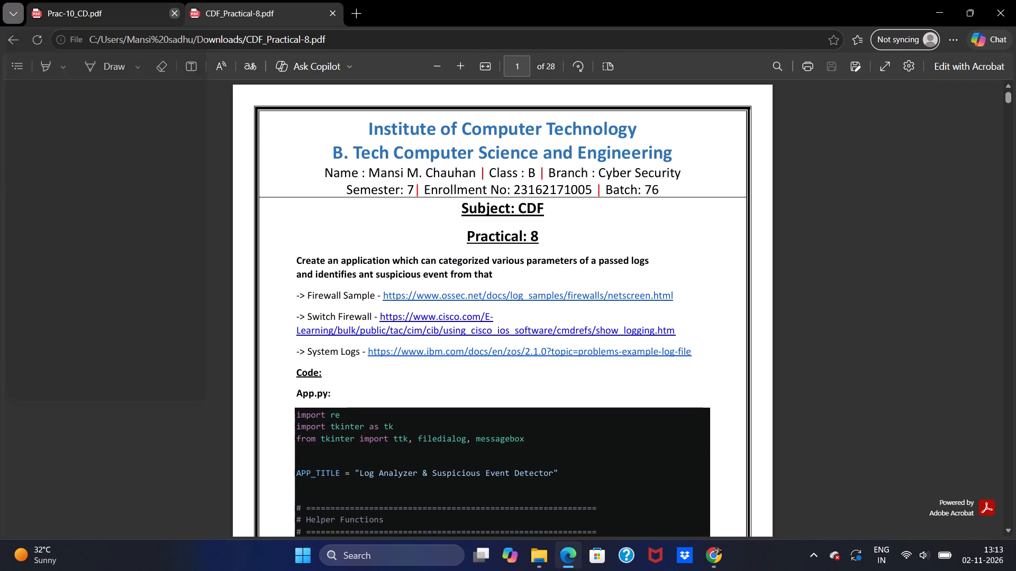
# Read through CDF_Practical-8.pdf from the App.py code to the output screenshots and conclusion on the last page.
pyautogui.scroll(-6, 438, 284)
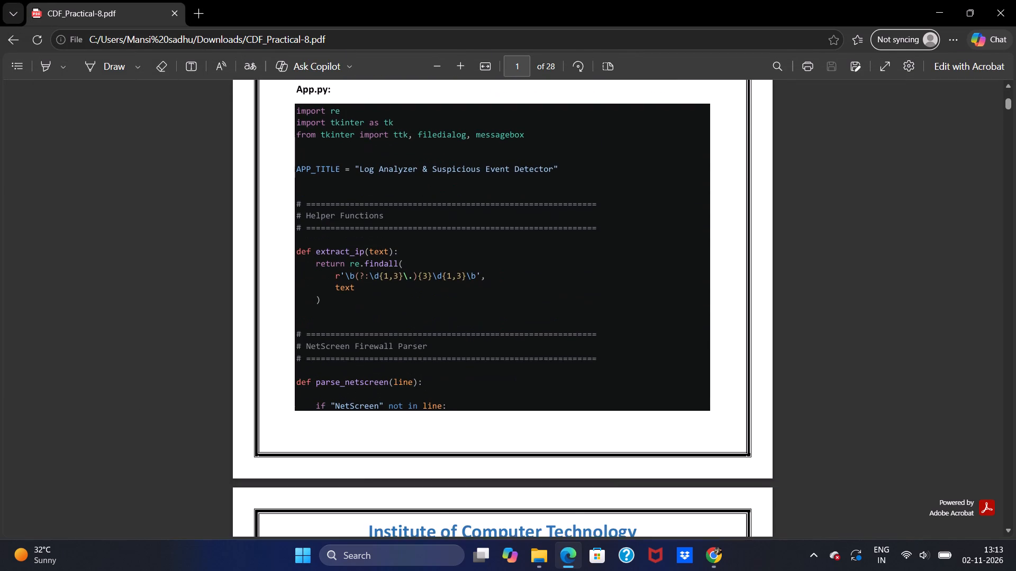
pyautogui.scroll(-8, 438, 284)
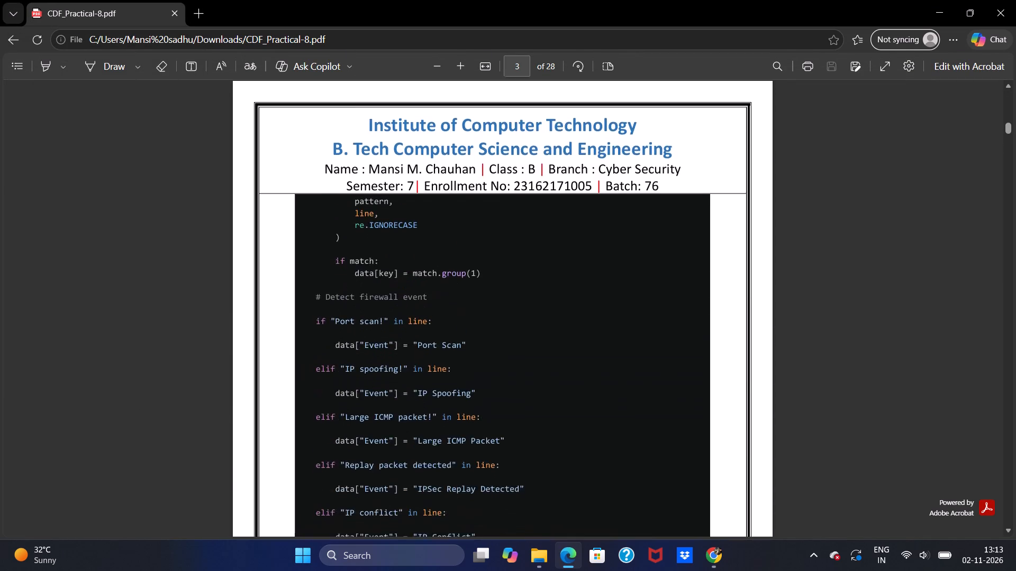
pyautogui.scroll(-8, 438, 284)
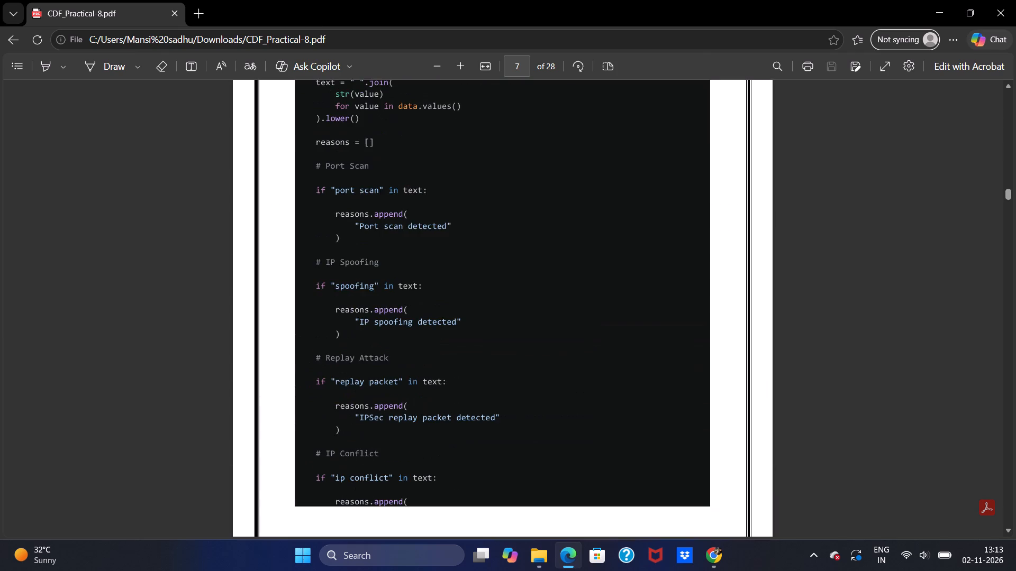
pyautogui.scroll(-8, 438, 284)
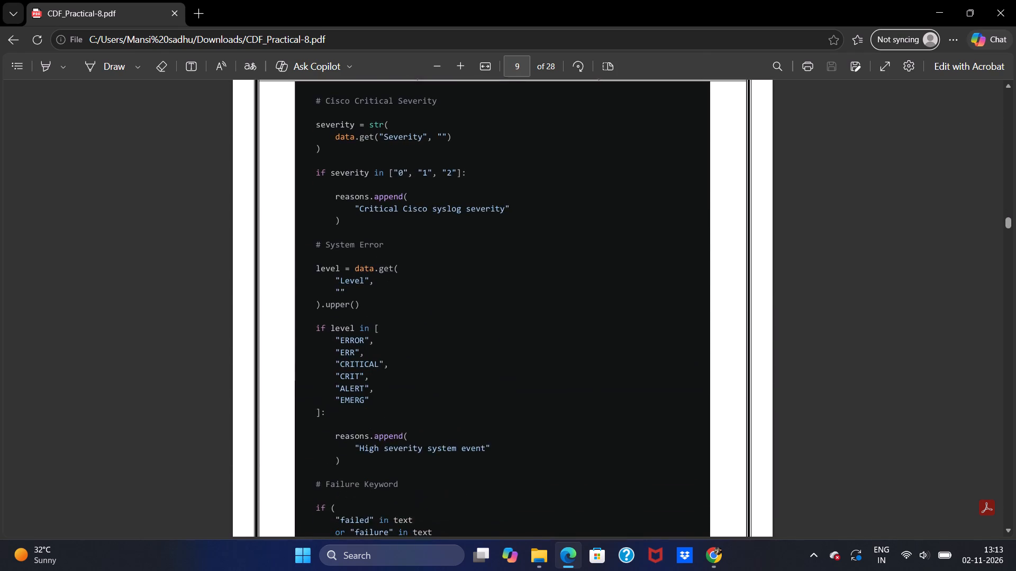
pyautogui.scroll(-8, 438, 284)
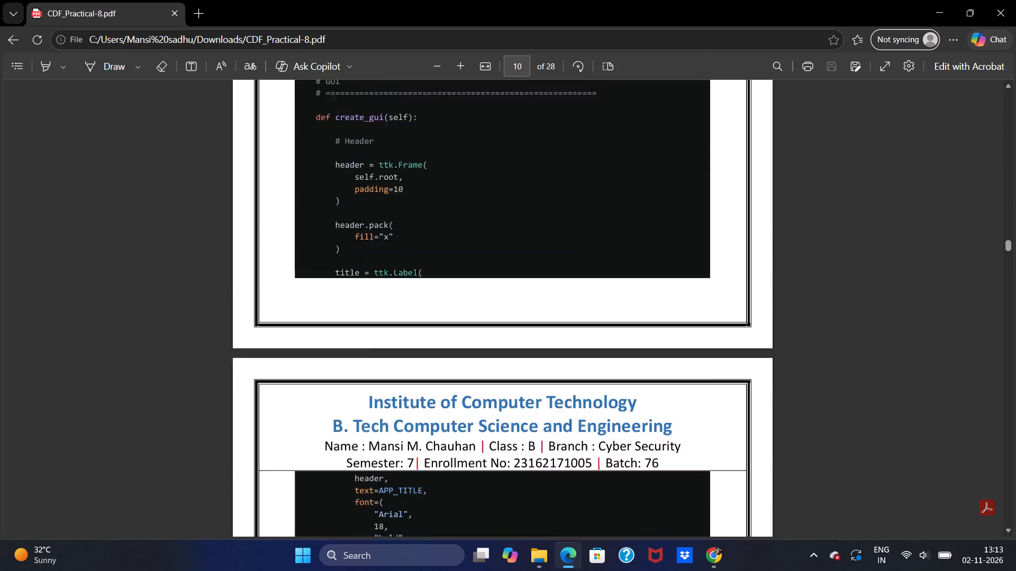
pyautogui.scroll(-8, 438, 284)
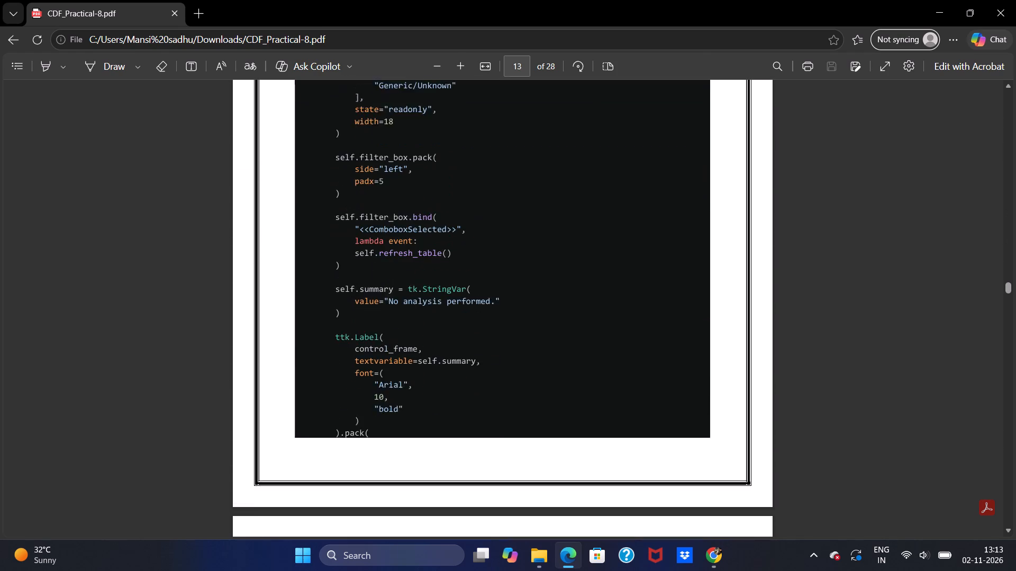
pyautogui.scroll(-9, 438, 284)
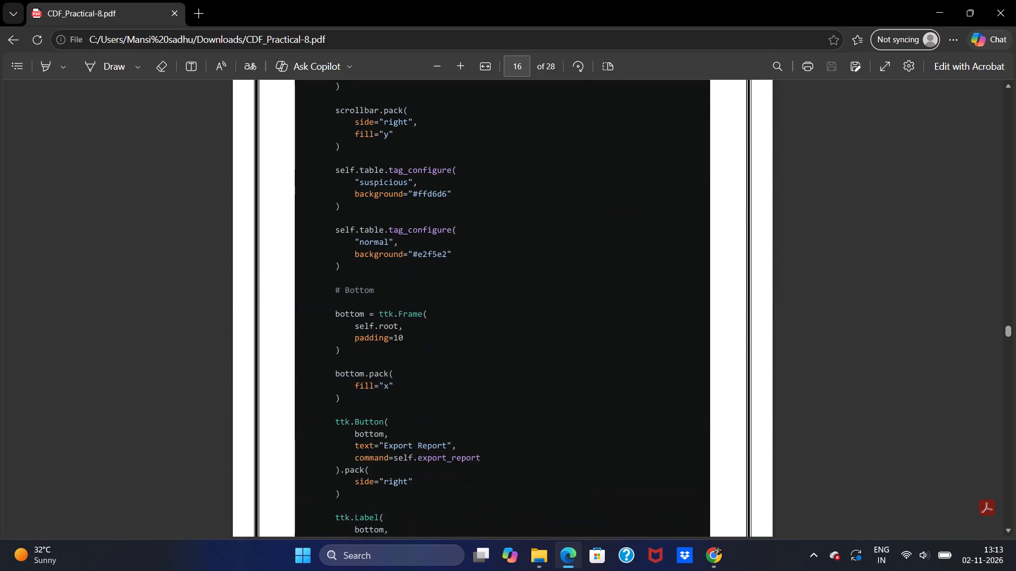
pyautogui.scroll(-8, 438, 284)
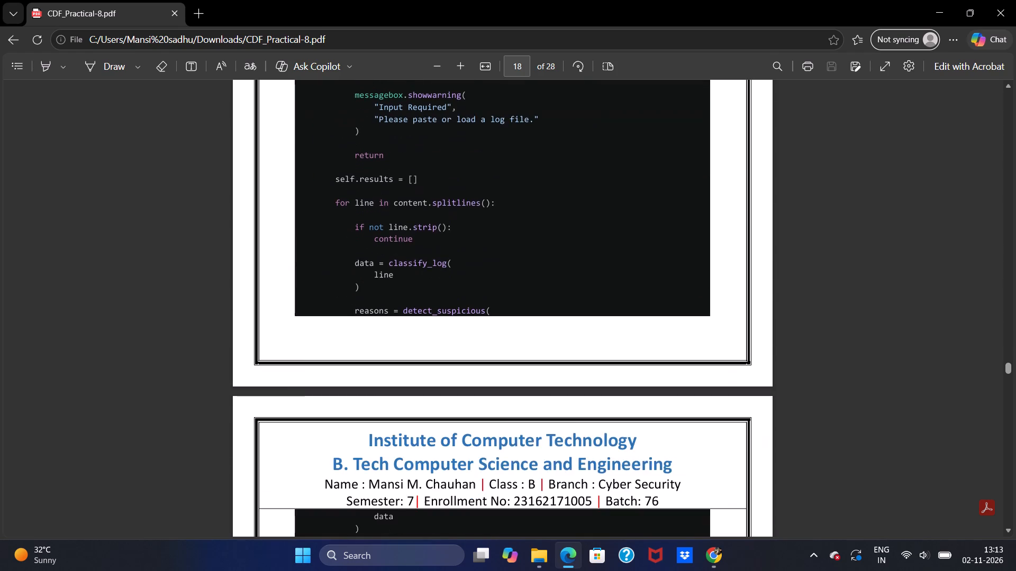
pyautogui.scroll(-8, 438, 284)
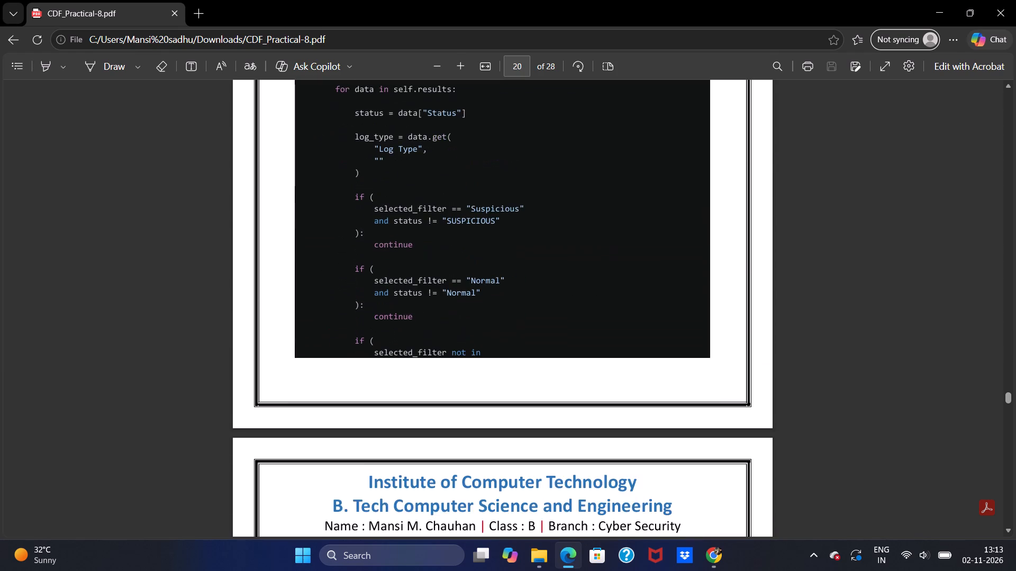
pyautogui.scroll(-8, 438, 284)
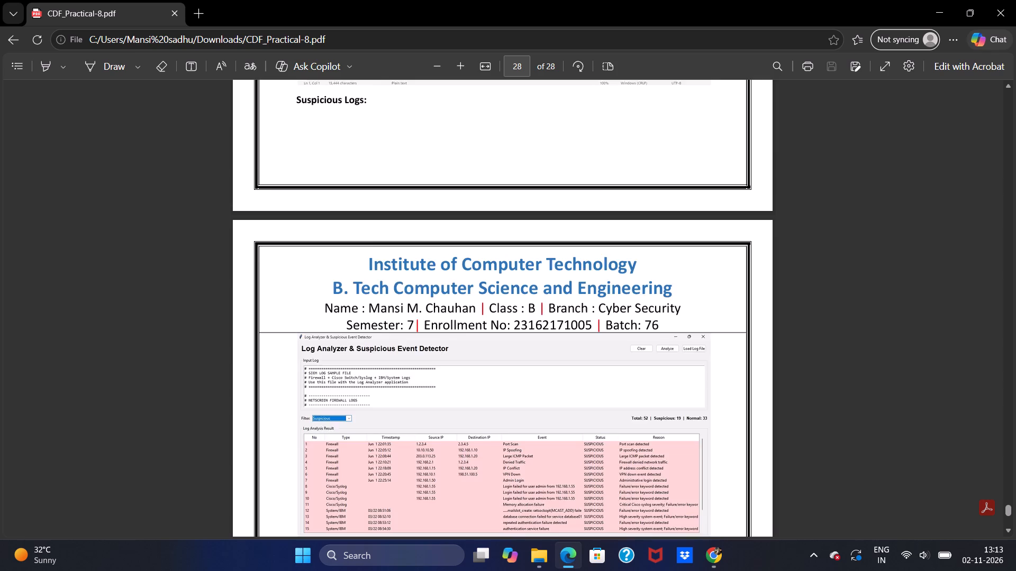
pyautogui.scroll(-4, 438, 284)
pyautogui.scroll(5, 438, 284)
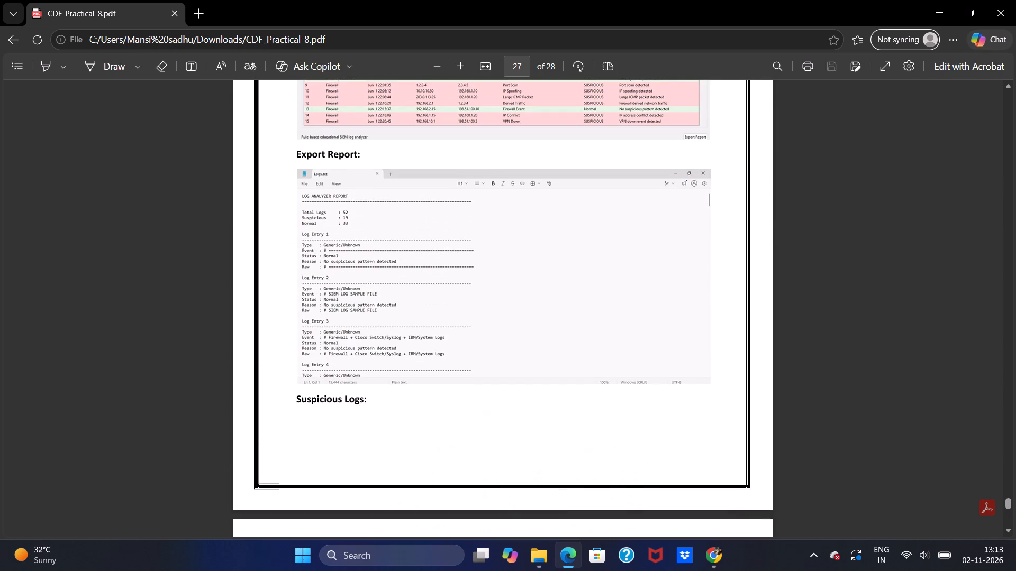
pyautogui.scroll(-4, 492, 331)
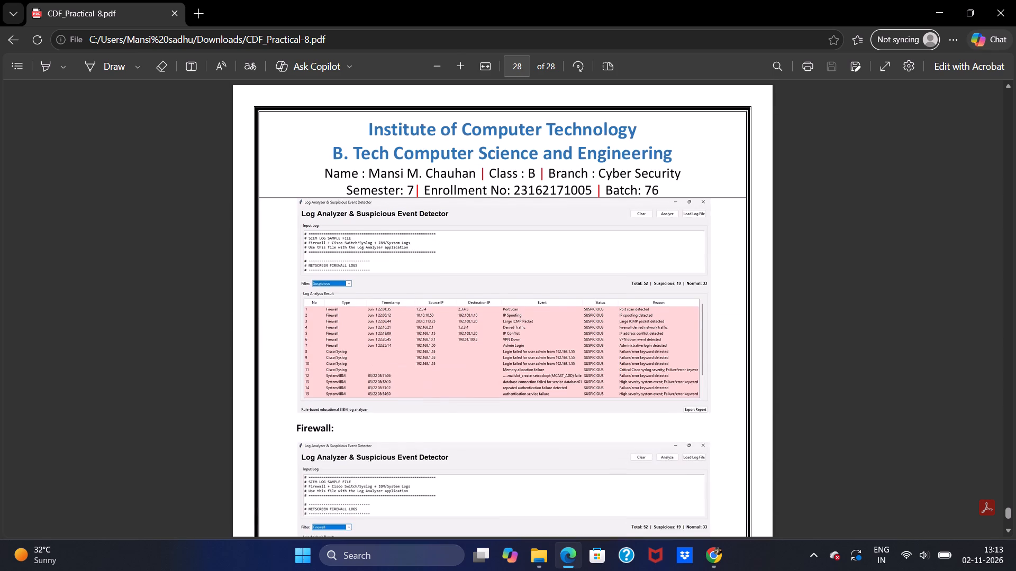
pyautogui.scroll(-5, 492, 331)
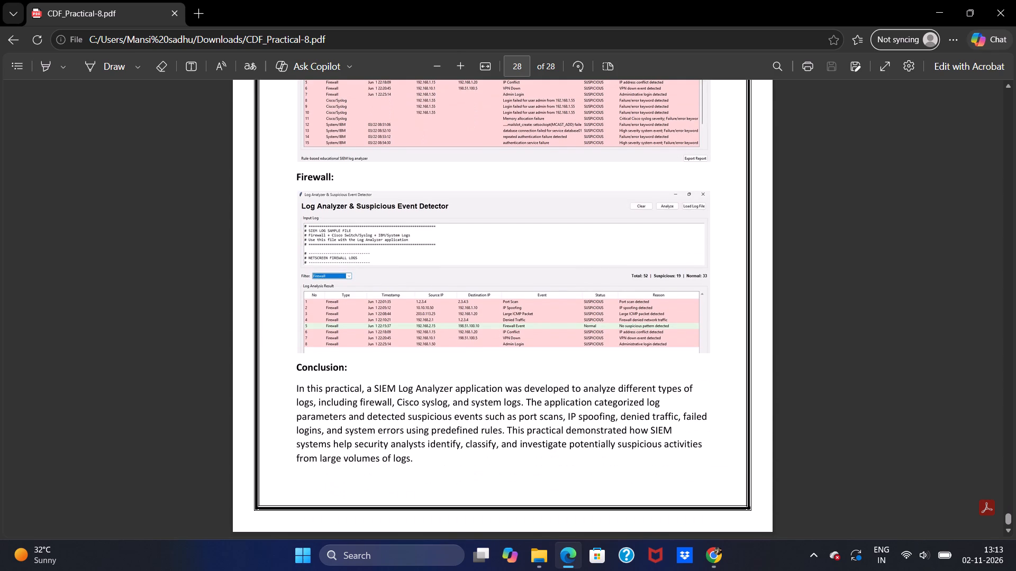
# Switch to File Explorer and open the Prac-8_CDF PDF from the Downloads folder.
pyautogui.click(941, 7)
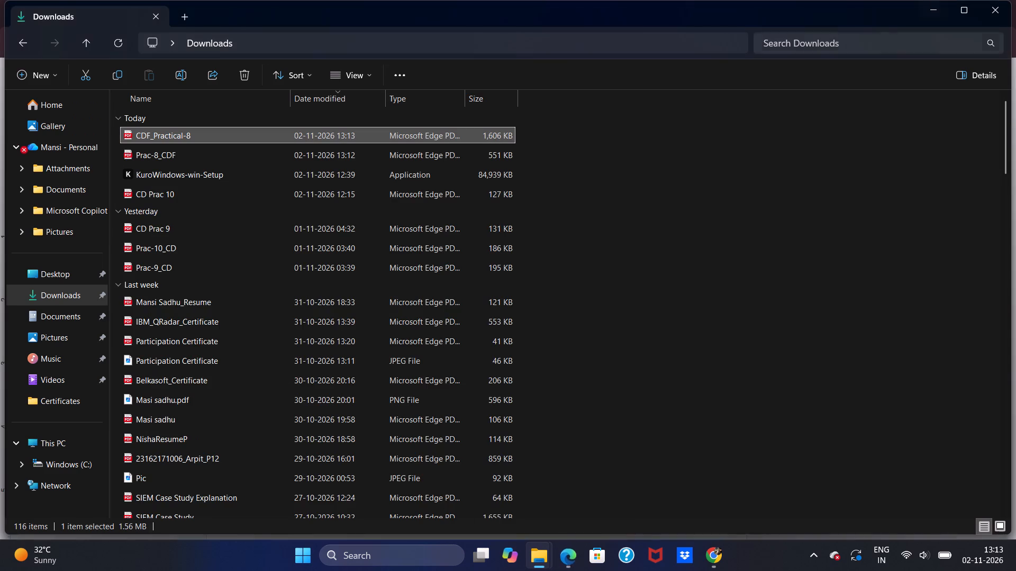
pyautogui.doubleClick(282, 161)
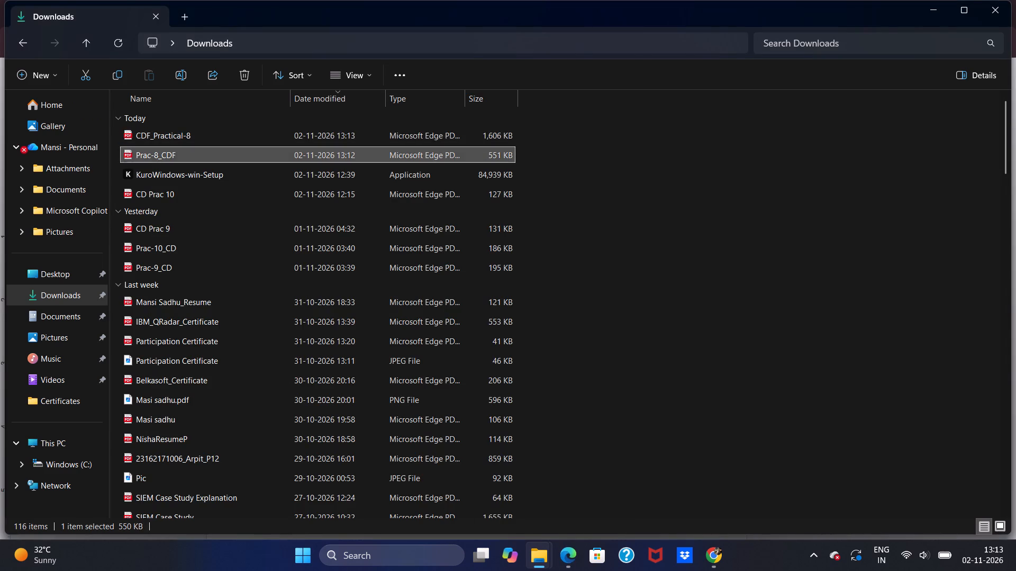
# Read through Prac-8_CDF.pdf, examining the Log_analyzer.py code, the sample logs, and the output and suspicious-log screenshots.
pyautogui.scroll(-4, 443, 310)
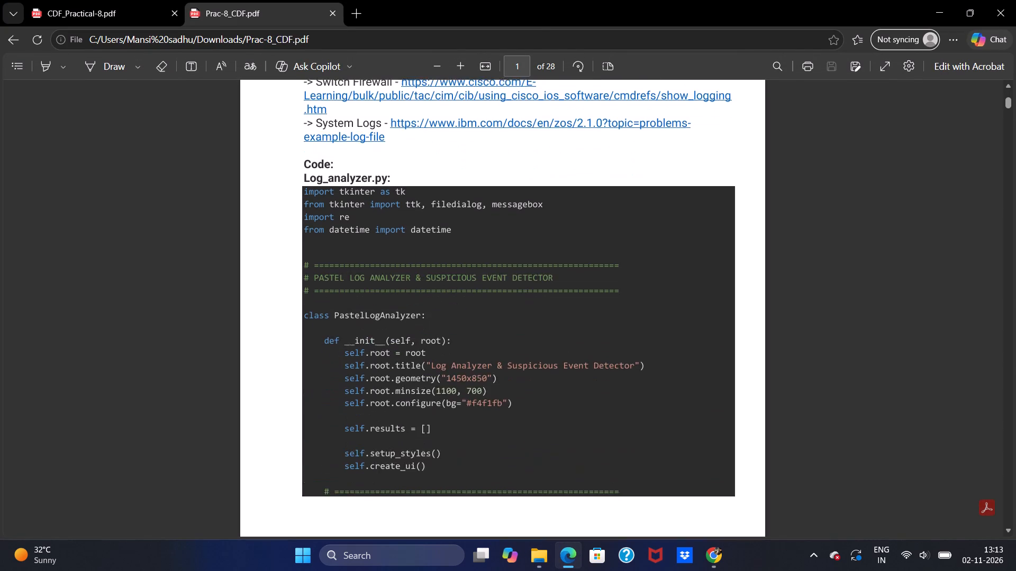
pyautogui.scroll(-10, 443, 310)
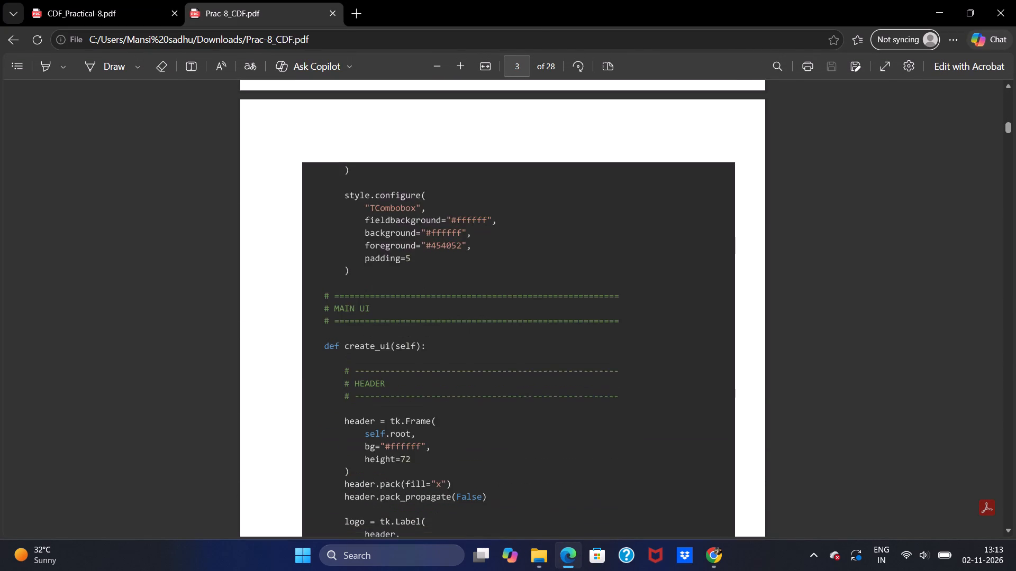
pyautogui.scroll(-10, 443, 310)
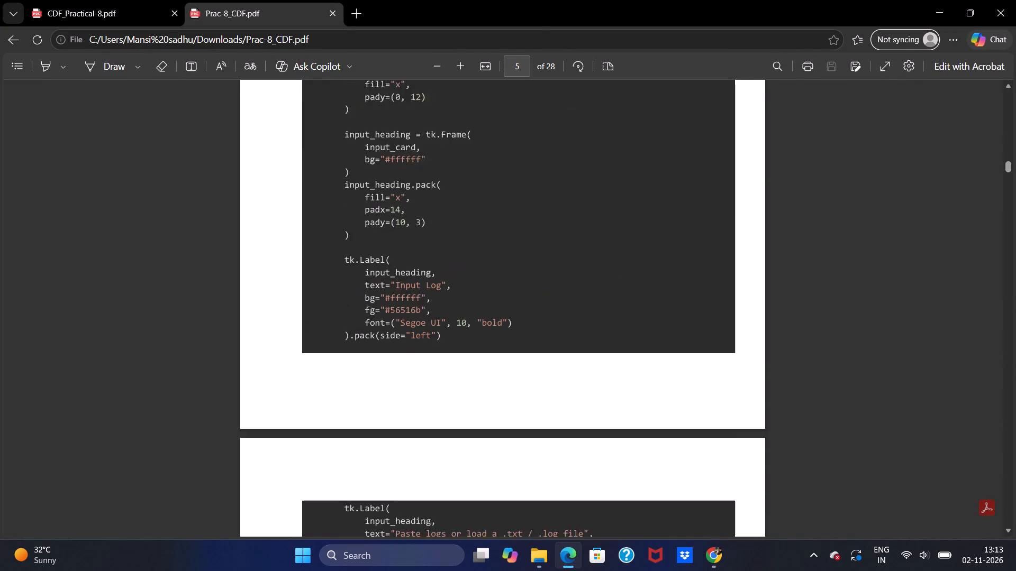
pyautogui.scroll(-10, 443, 310)
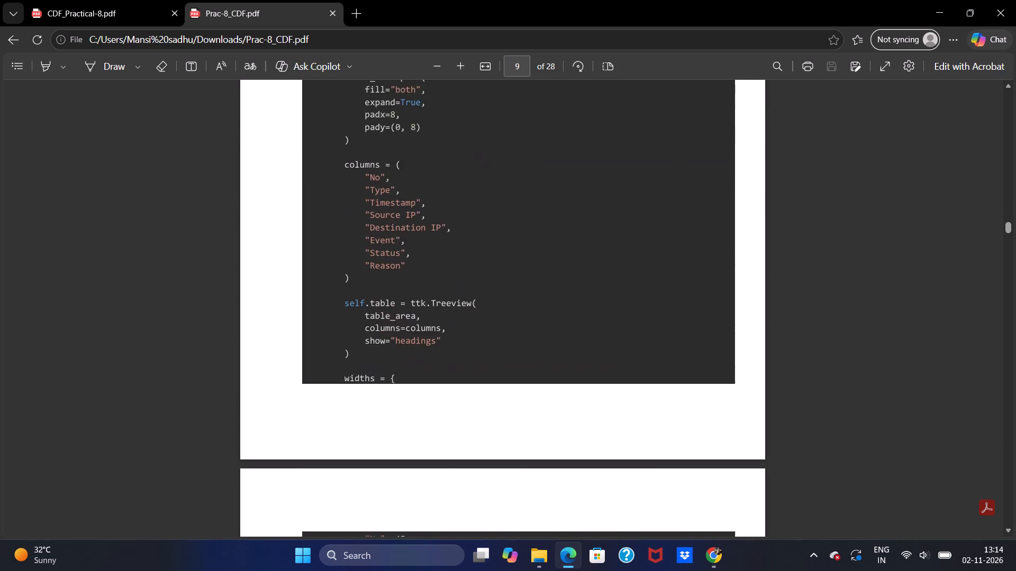
pyautogui.scroll(-10, 443, 310)
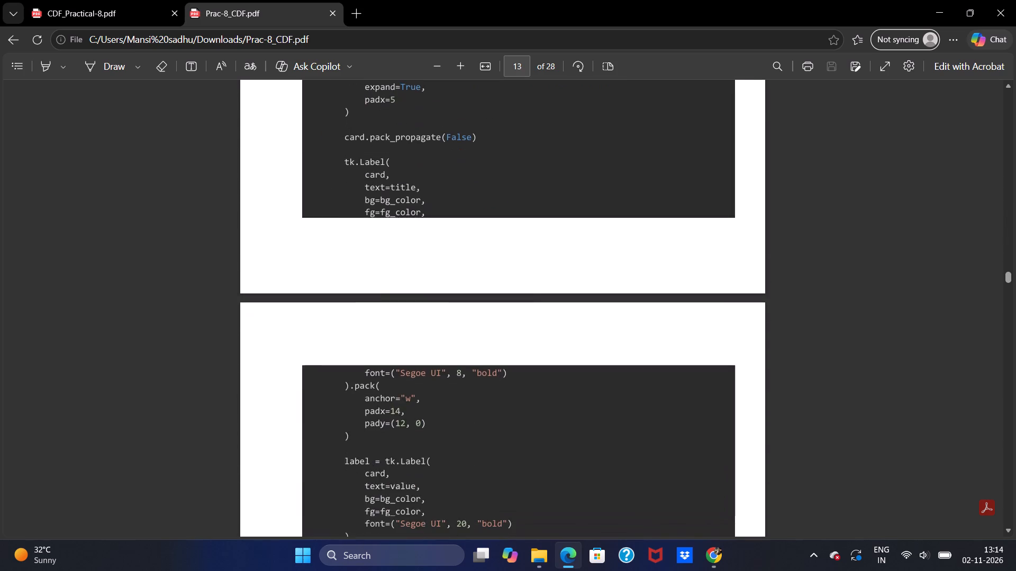
pyautogui.scroll(-10, 443, 310)
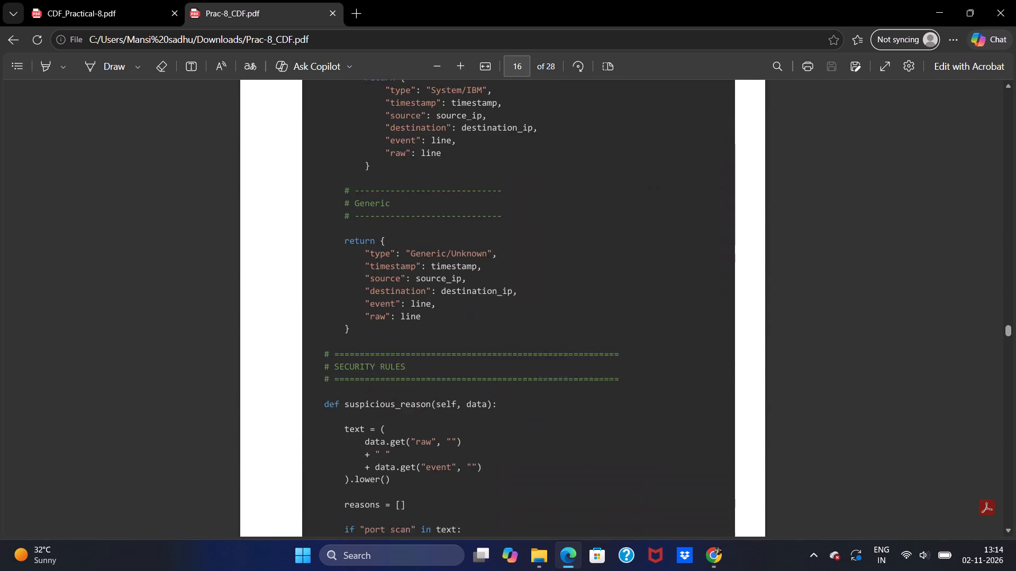
pyautogui.scroll(-9, 443, 310)
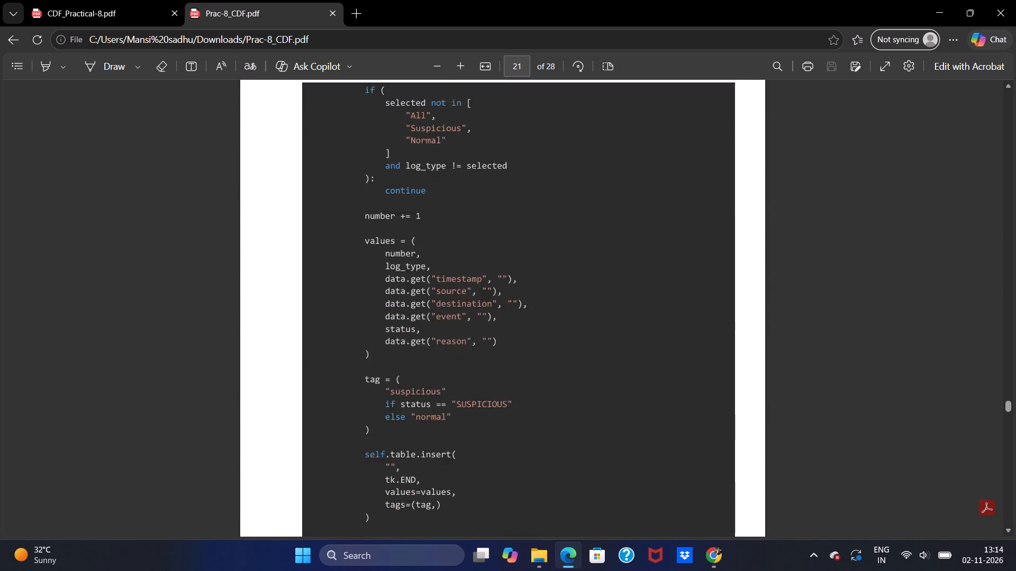
pyautogui.scroll(-9, 443, 310)
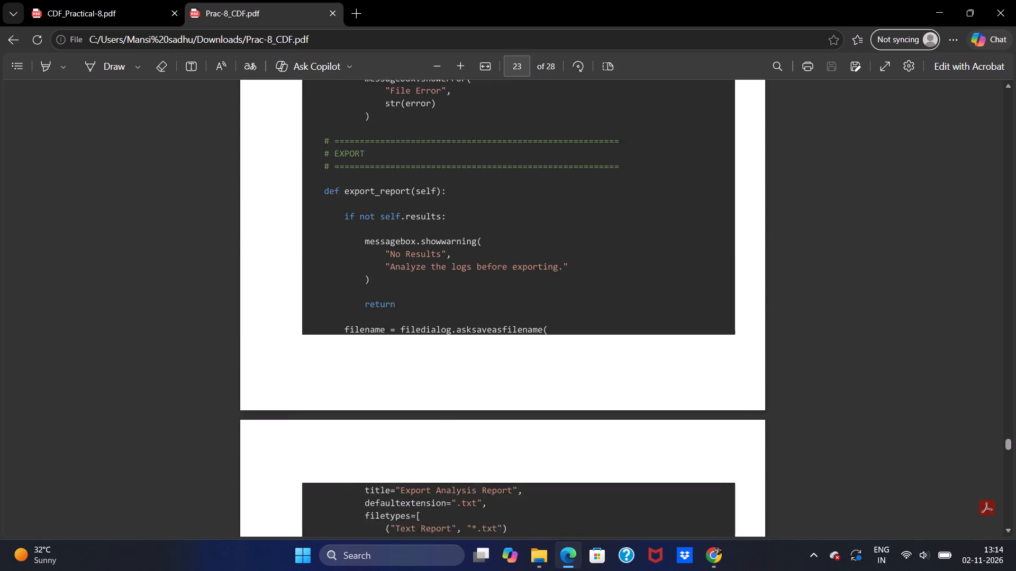
pyautogui.scroll(-9, 443, 310)
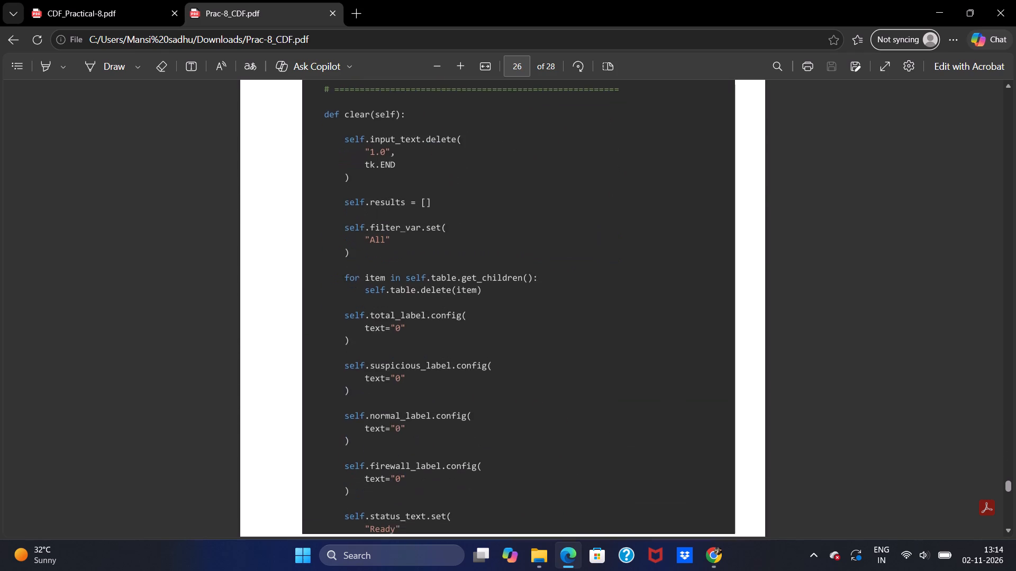
pyautogui.scroll(-6, 443, 310)
pyautogui.scroll(1, 443, 310)
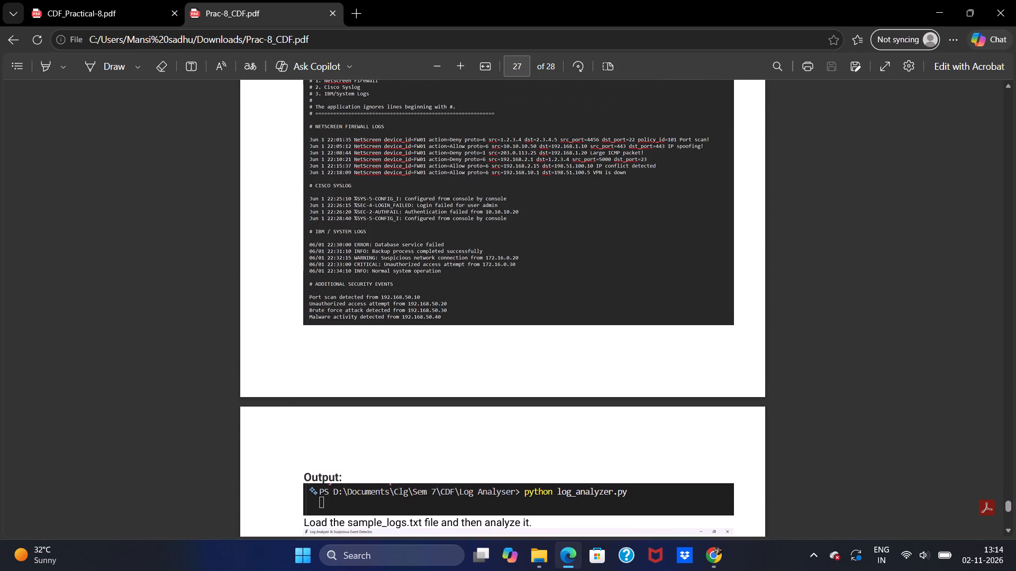
pyautogui.scroll(1, 443, 310)
pyautogui.scroll(-5, 492, 356)
pyautogui.scroll(1, 492, 356)
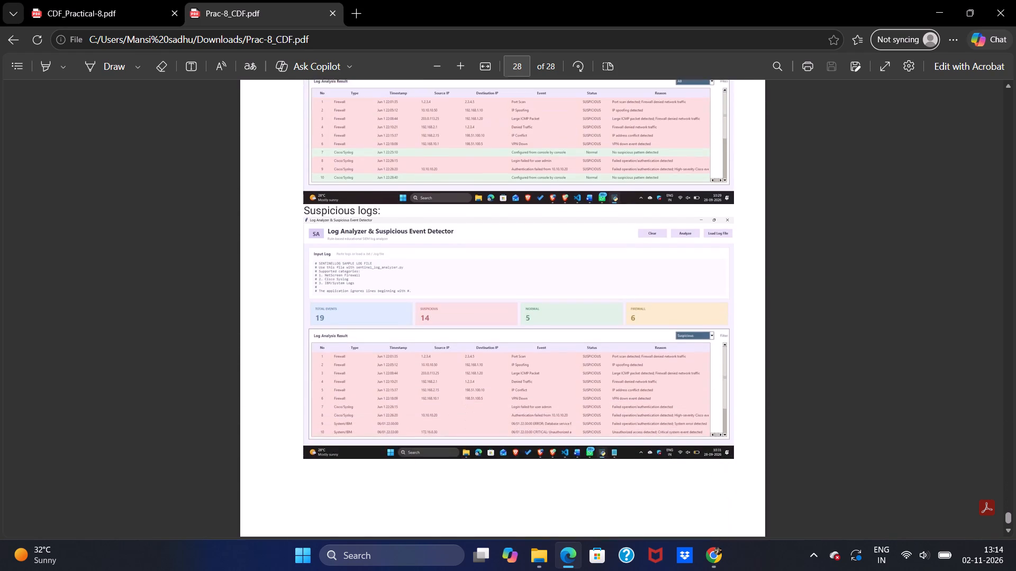
pyautogui.scroll(1, 492, 356)
pyautogui.scroll(1, 575, 354)
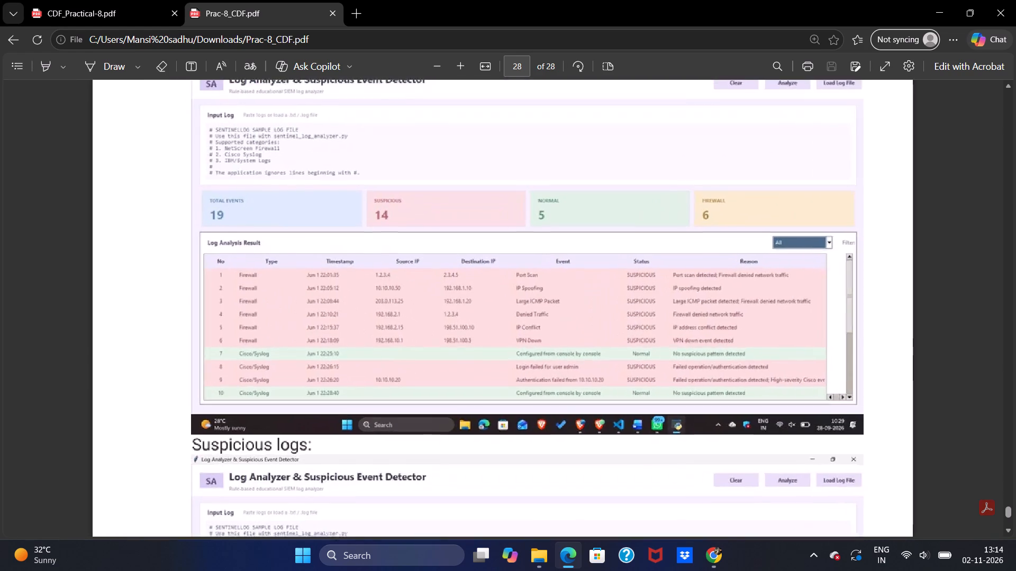
pyautogui.scroll(1, 575, 354)
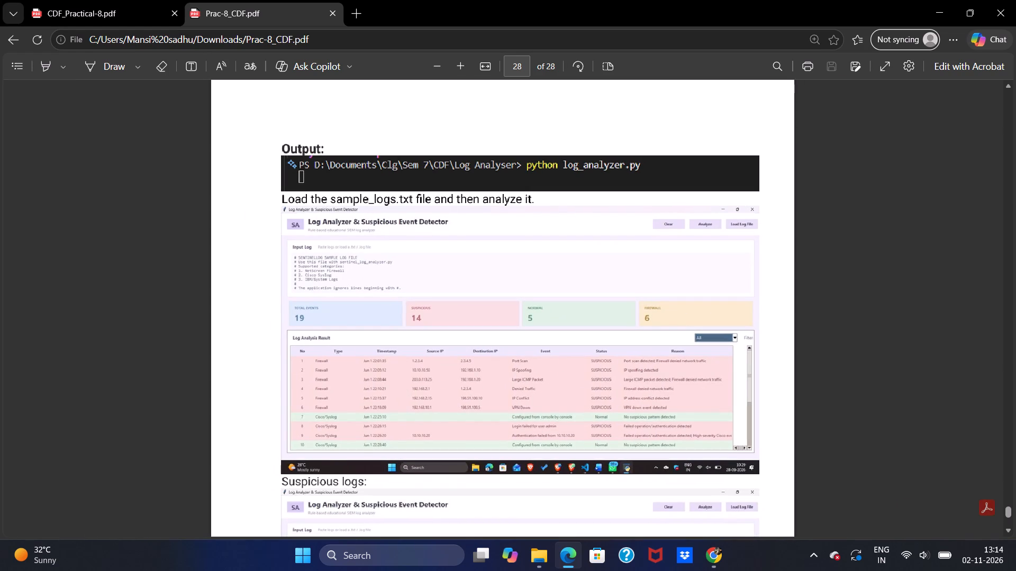
pyautogui.scroll(-5, 575, 354)
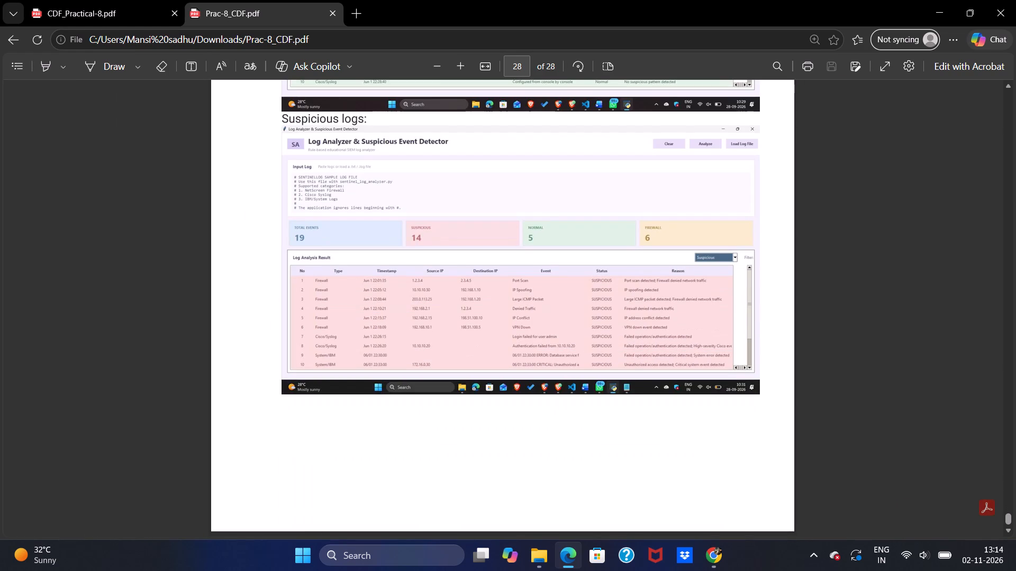
# Minimise the PDF viewer and close both File Explorer windows to get back to the Google Docs in Chrome.
pyautogui.click(933, 11)
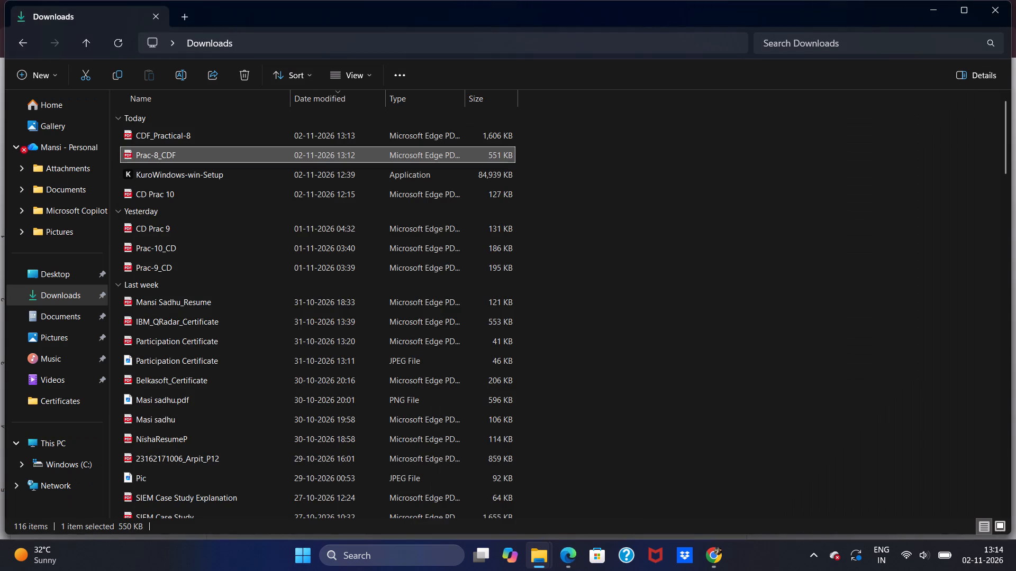
pyautogui.click(994, 6)
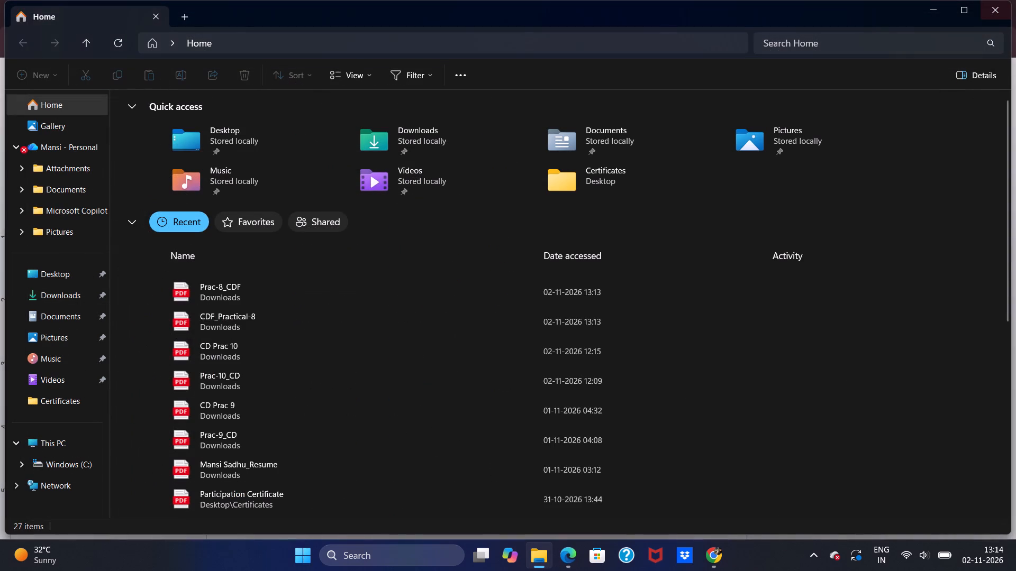
pyautogui.click(993, 17)
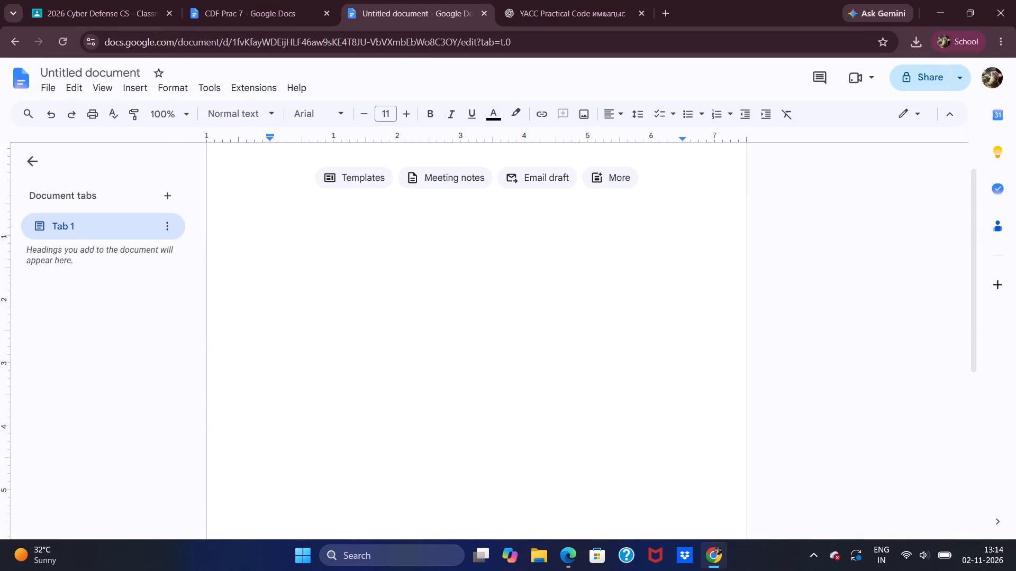
# Bring up the CDF Prac 7 document and move its browser tab after the Untitled document tab.
pyautogui.click(231, 0)
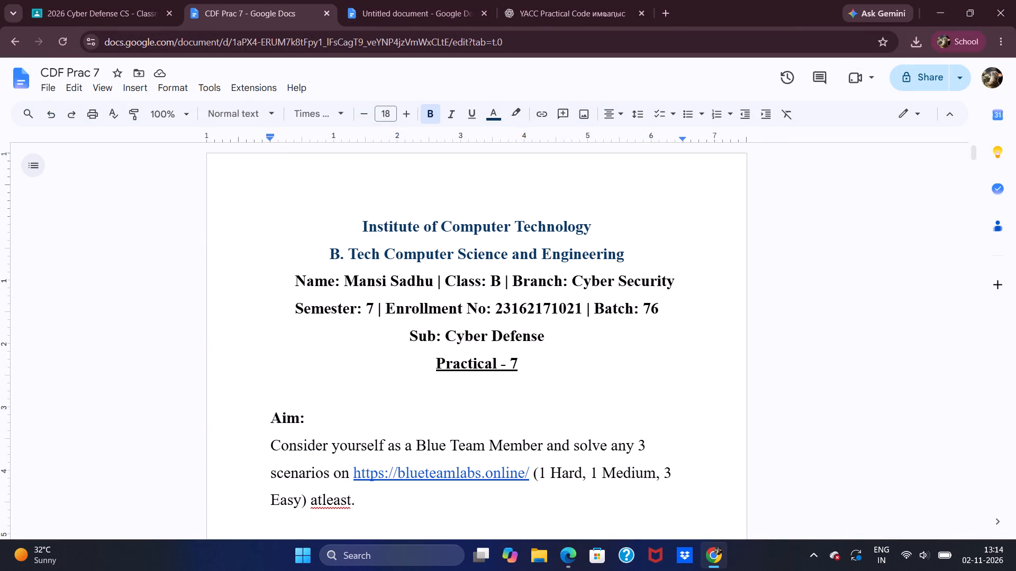
pyautogui.moveTo(279, 0); pyautogui.dragTo(475, 0)
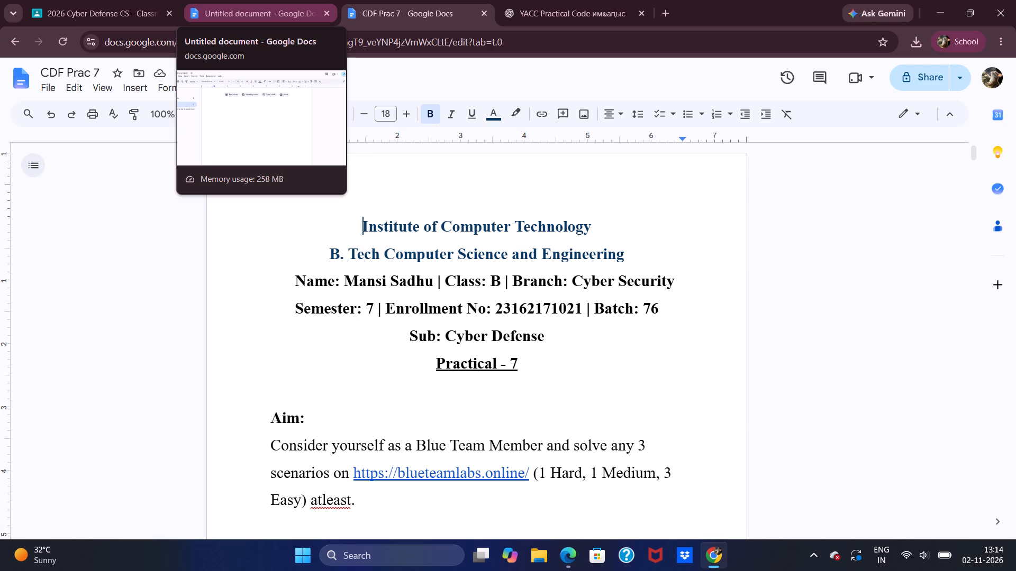
# Return to the Docs home page from the Untitled document's tab and open the existing CDF Prac 8 document.
pyautogui.click(212, 0)
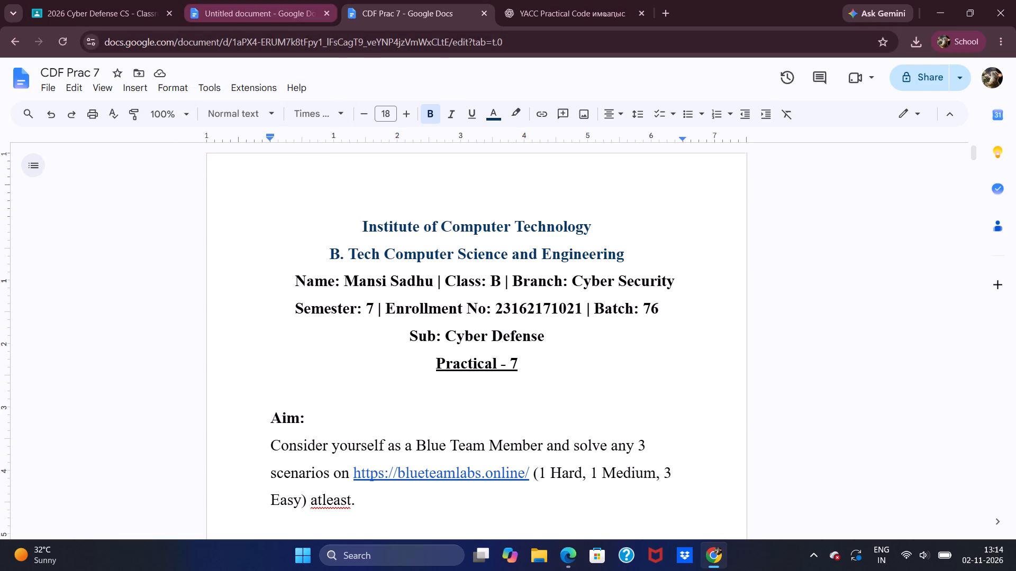
pyautogui.click(22, 78)
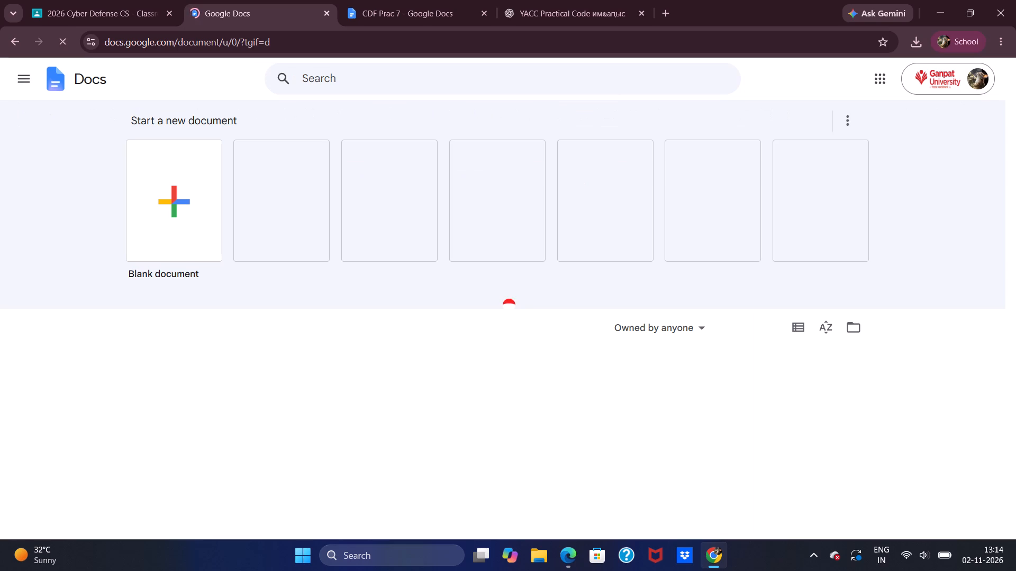
pyautogui.scroll(-1, 384, 339)
pyautogui.scroll(-1, 439, 355)
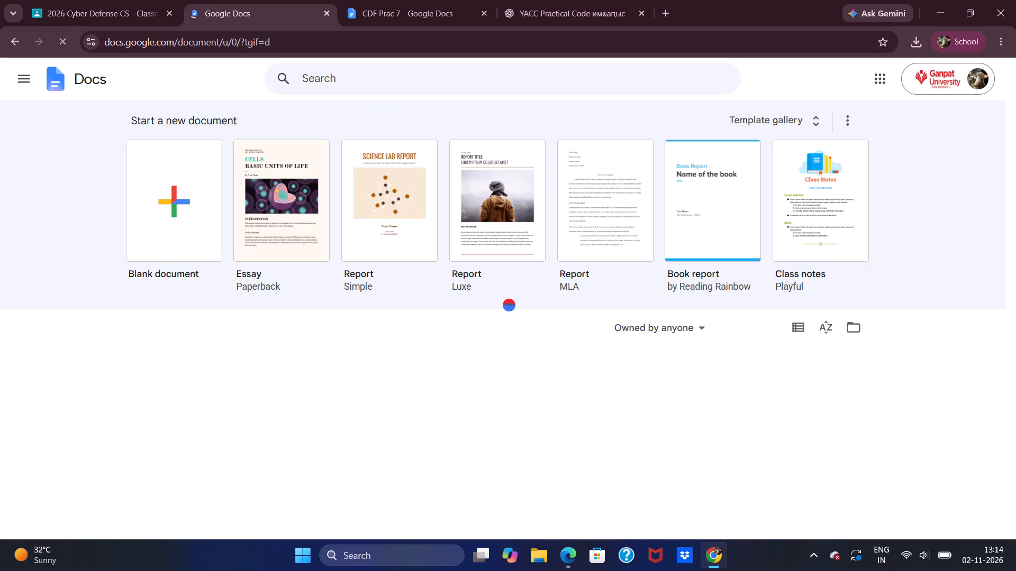
pyautogui.scroll(-1, 493, 357)
pyautogui.scroll(-1, 563, 301)
pyautogui.scroll(-5, 458, 335)
pyautogui.scroll(-1, 420, 364)
pyautogui.click(355, 327)
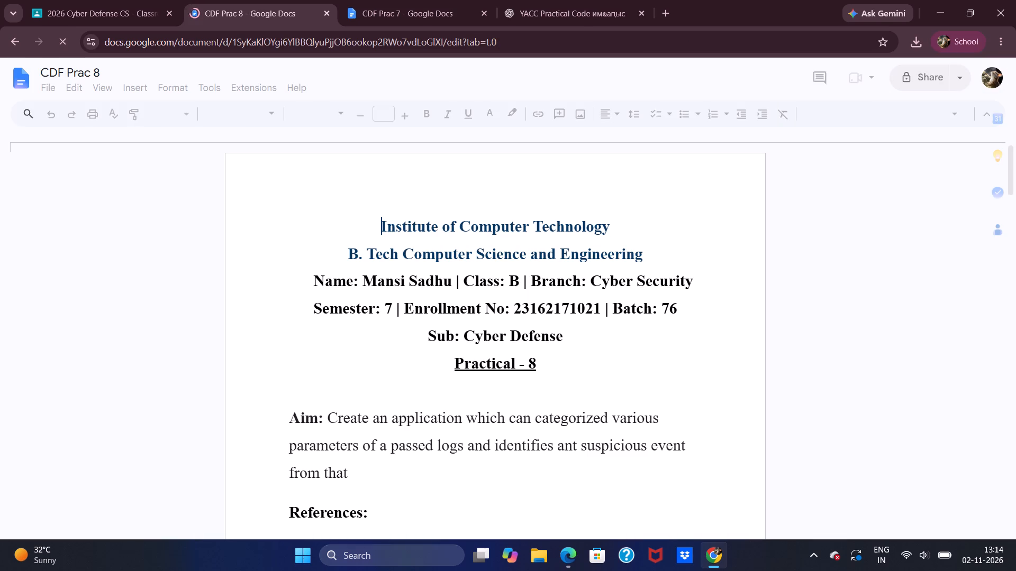
# Skim the CDF Prac 8 document's references, analyzer code and sample_logs.txt section.
pyautogui.scroll(-7, 442, 402)
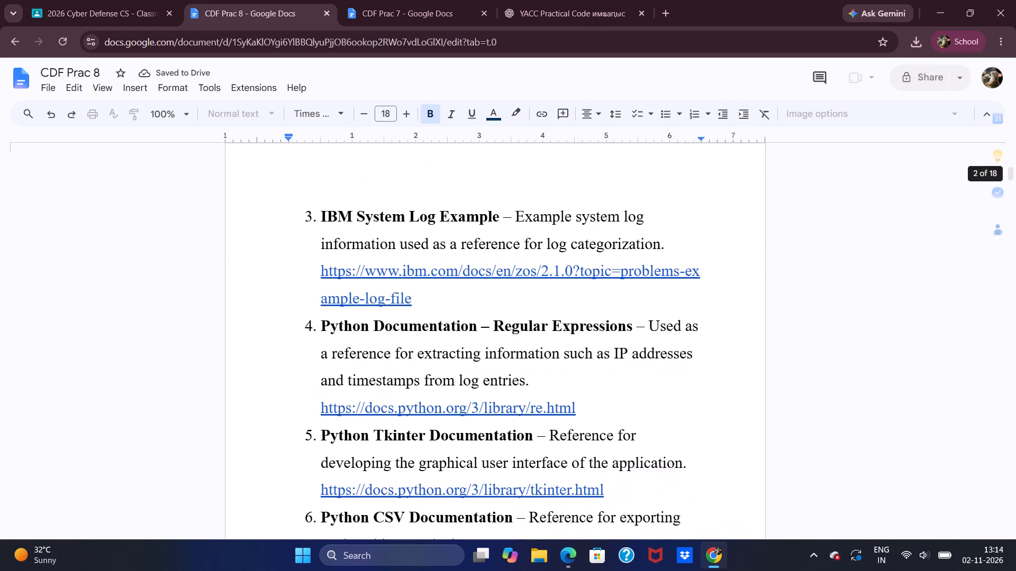
pyautogui.scroll(-9, 442, 402)
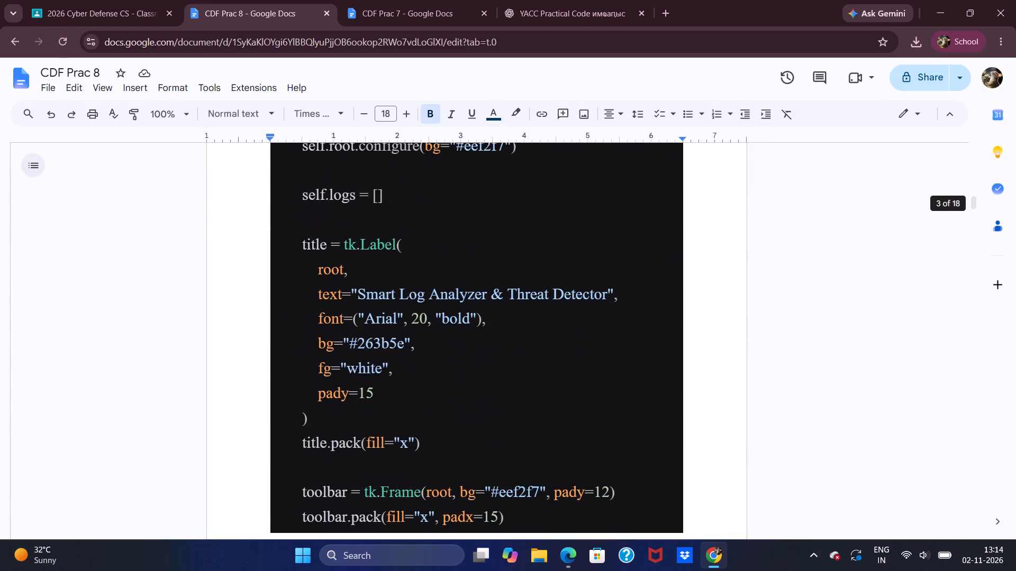
pyautogui.scroll(-9, 442, 402)
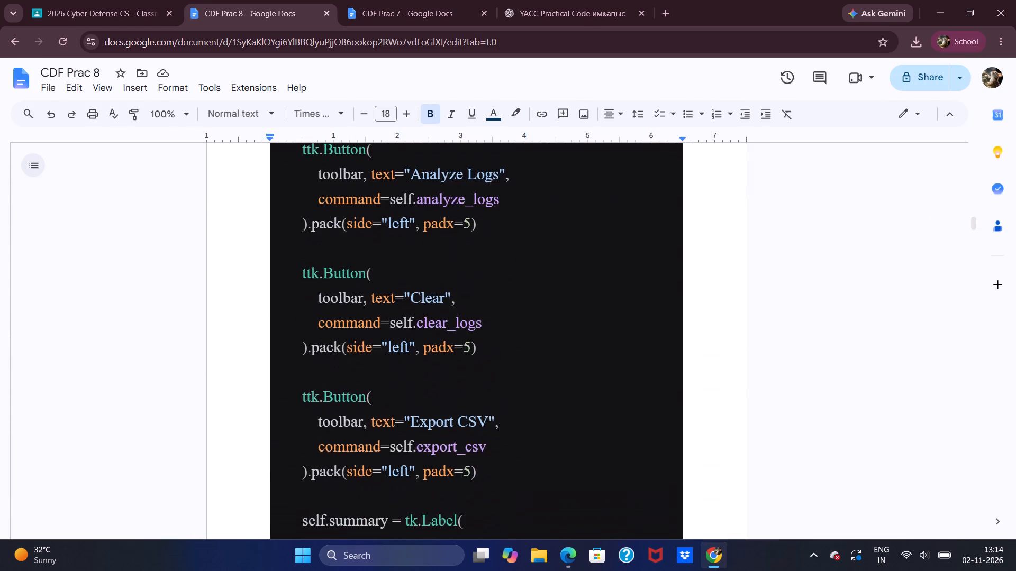
pyautogui.scroll(-9, 442, 402)
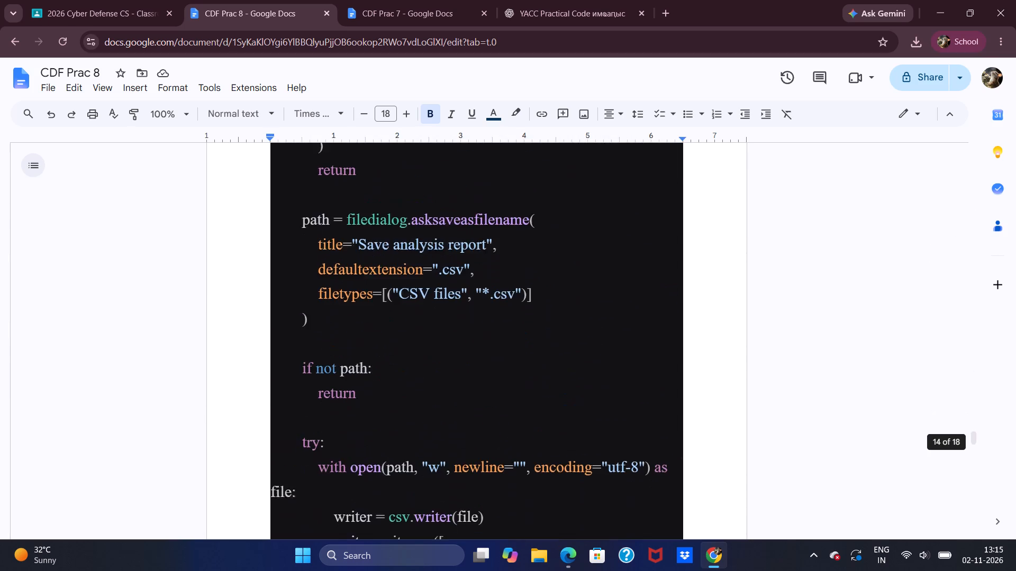
pyautogui.scroll(-6, 442, 402)
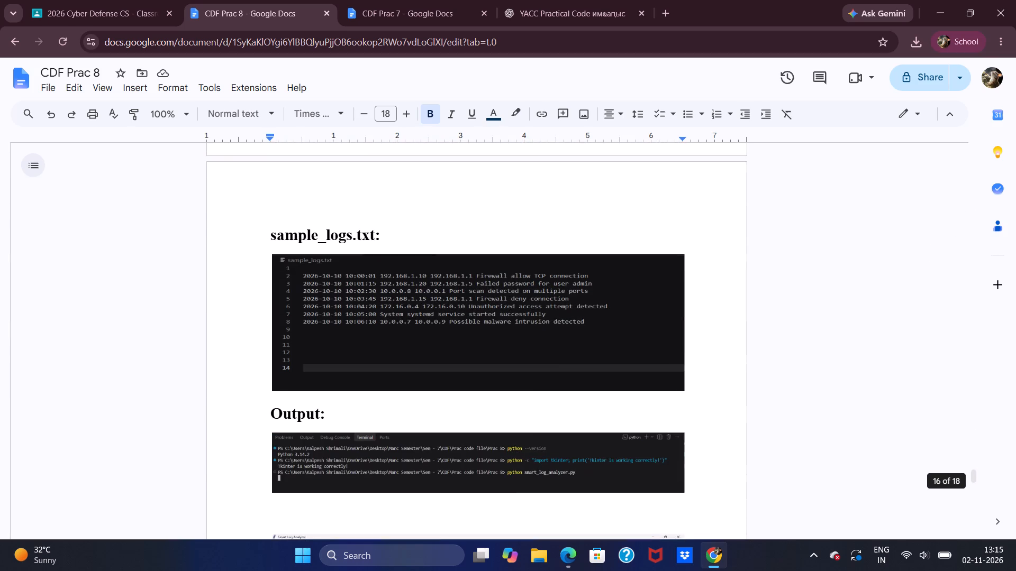
pyautogui.scroll(-1, 442, 402)
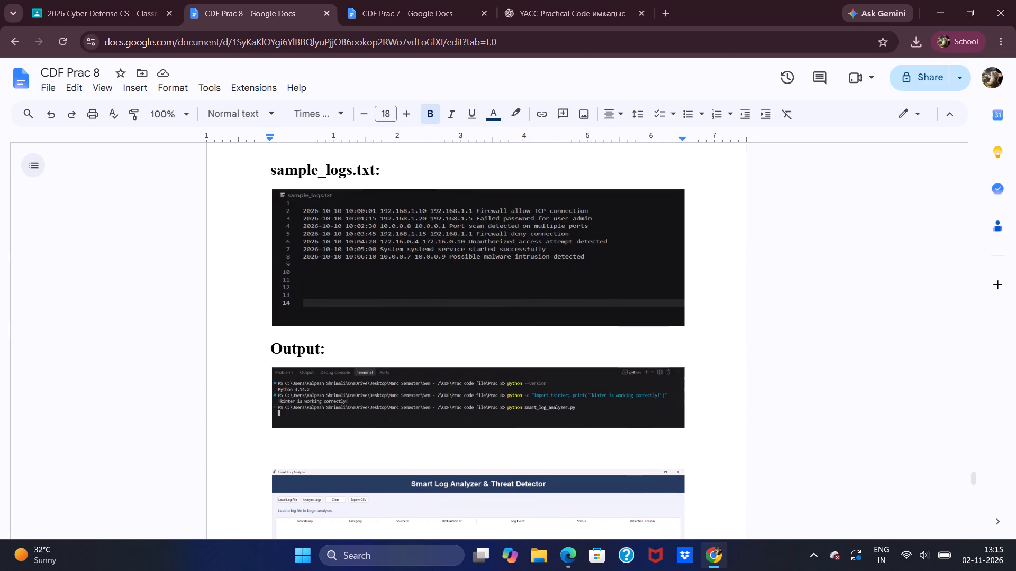
pyautogui.scroll(-2, 509, 403)
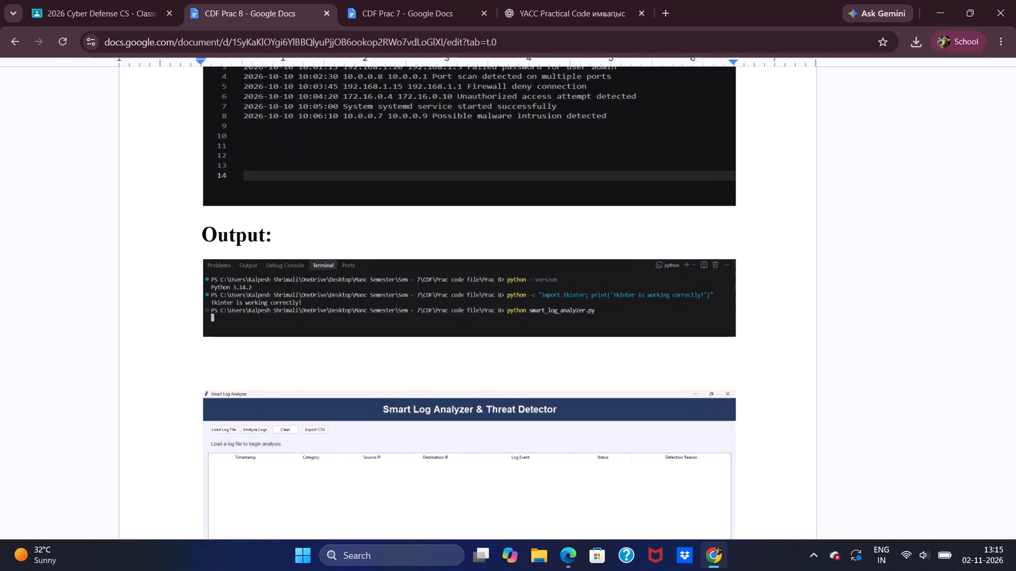
# Examine the Smart Log Analyzer output screenshots, from log loading to CSV export, and return to the document's first page.
pyautogui.scroll(-1, 524, 364)
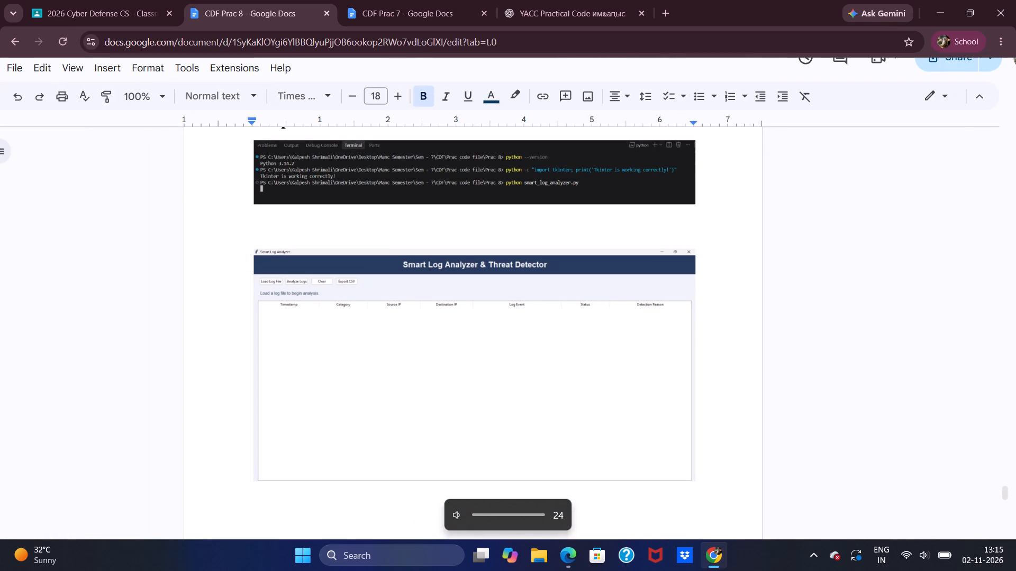
pyautogui.scroll(-1, 523, 364)
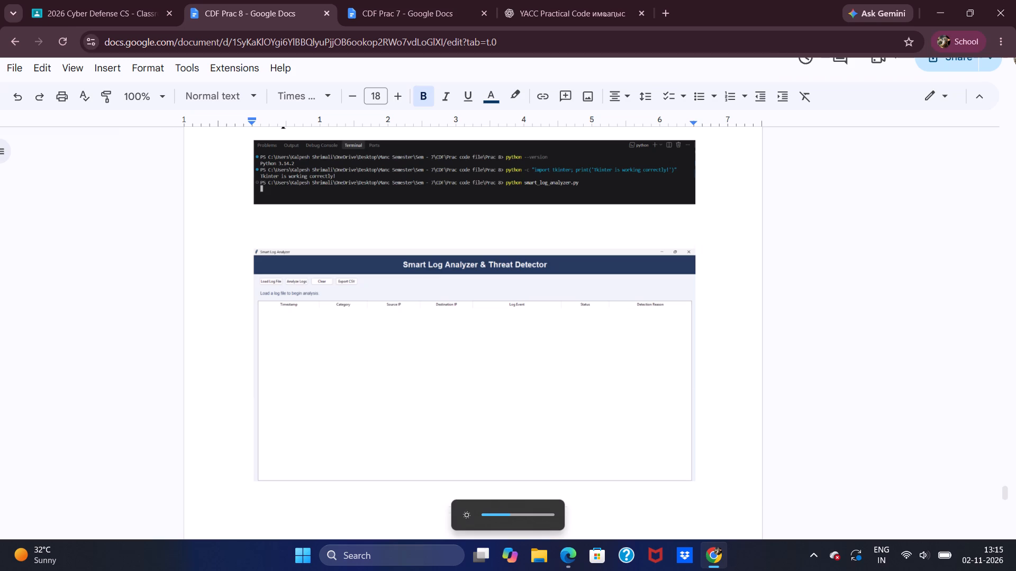
pyautogui.scroll(-1, 523, 364)
pyautogui.scroll(1, 523, 364)
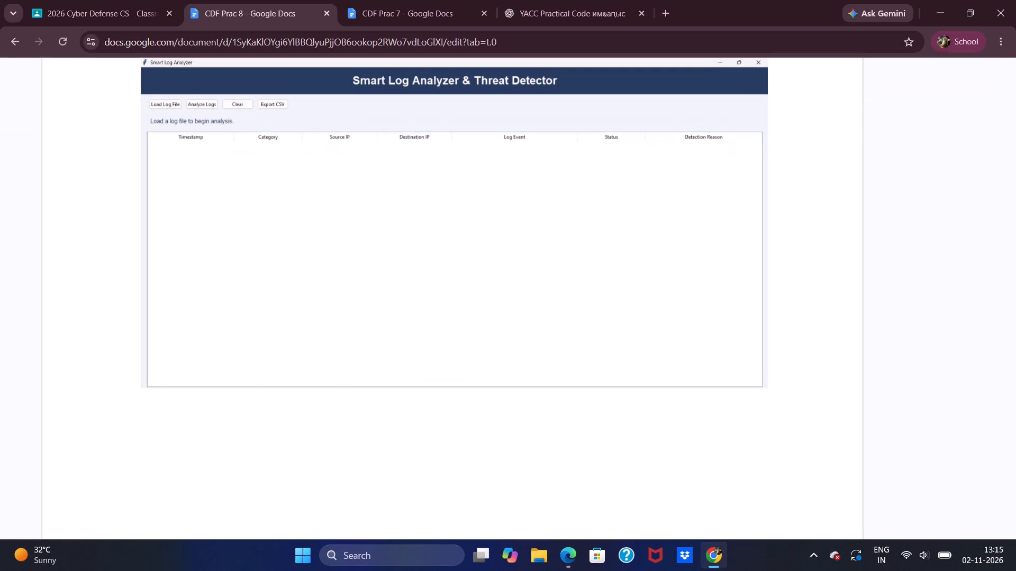
pyautogui.scroll(-3, 523, 364)
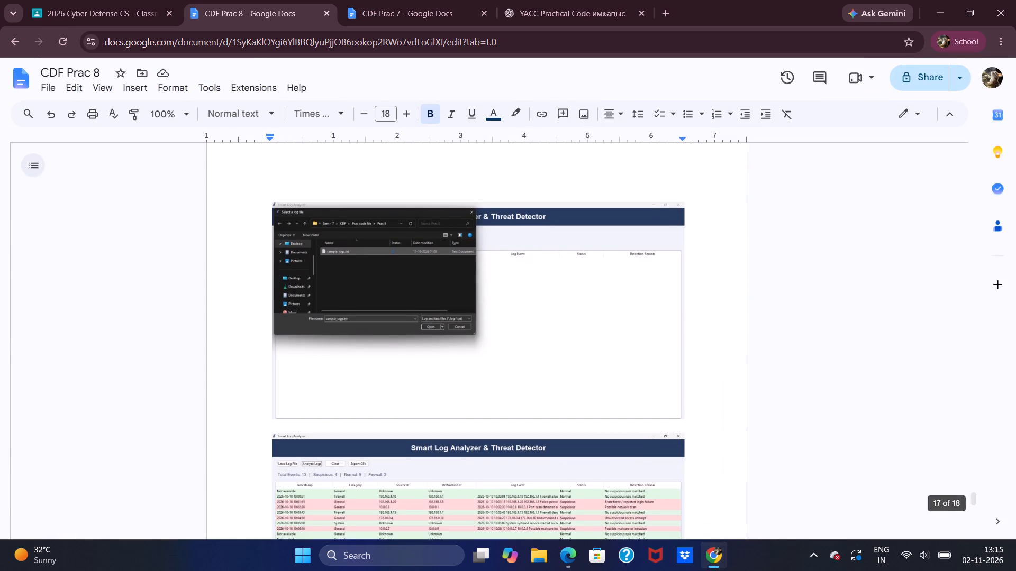
pyautogui.scroll(-3, 523, 364)
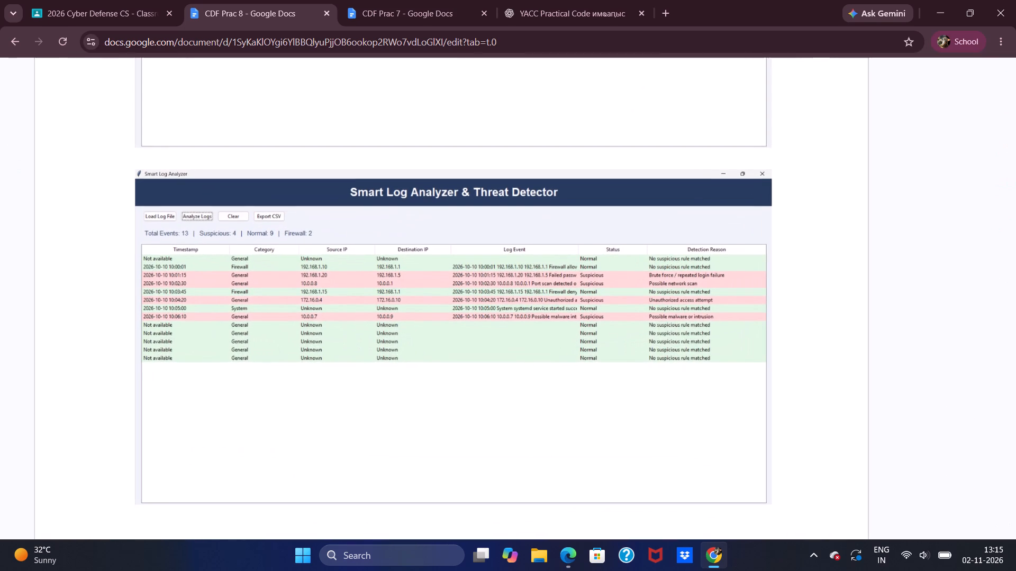
pyautogui.hscroll(2, 523, 364)
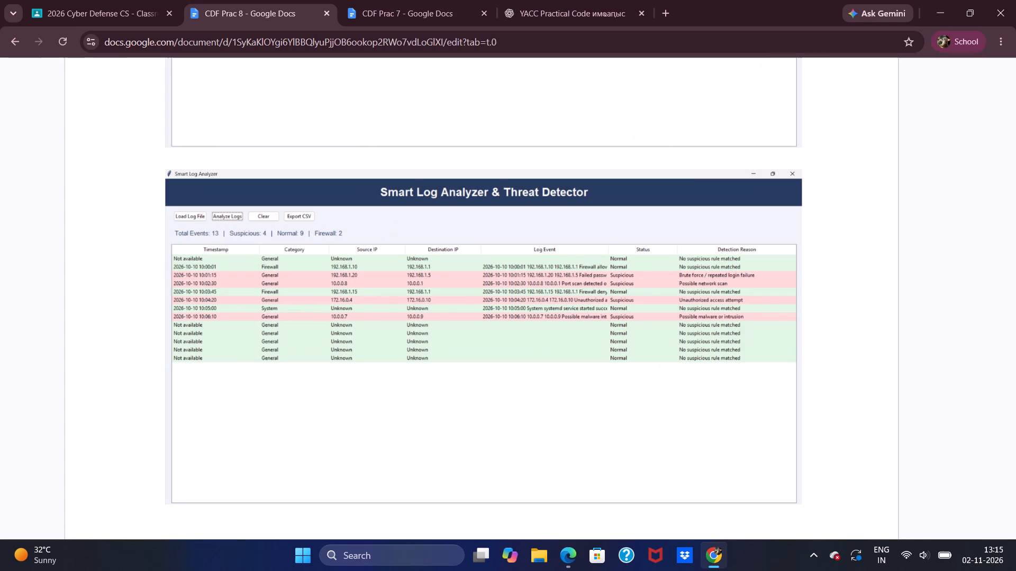
pyautogui.scroll(-2, 523, 364)
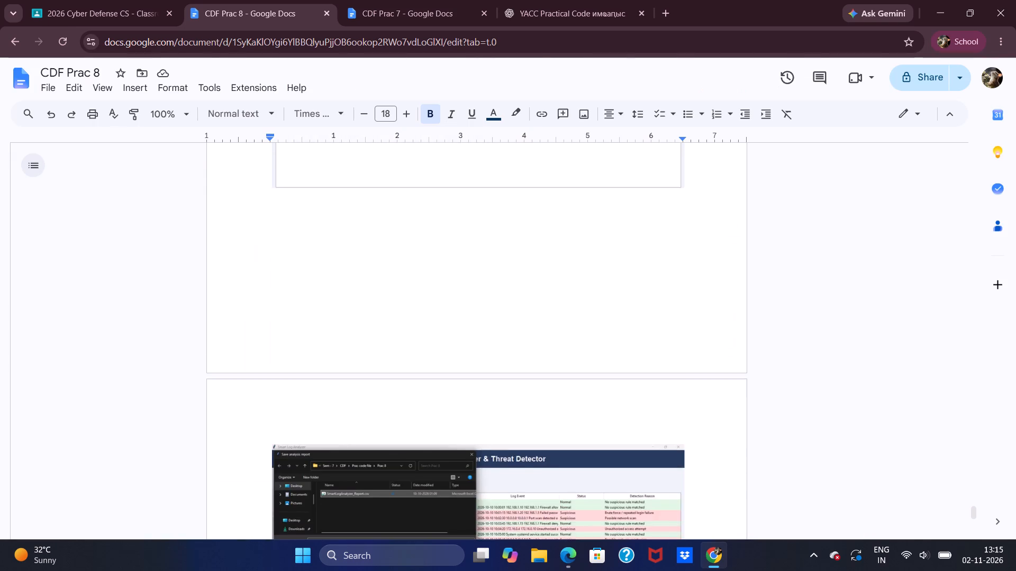
pyautogui.scroll(-3, 523, 364)
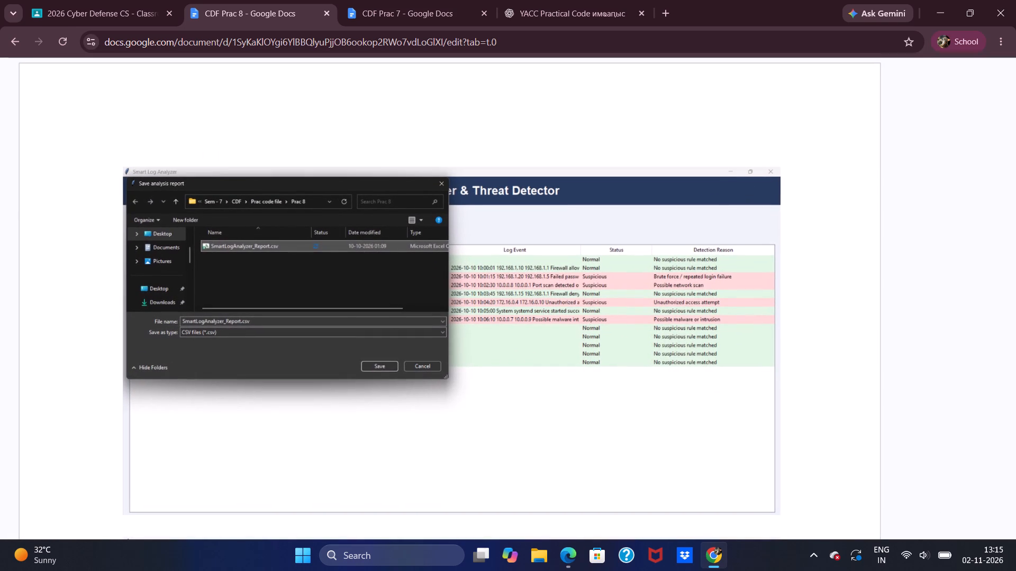
pyautogui.scroll(-1, 523, 364)
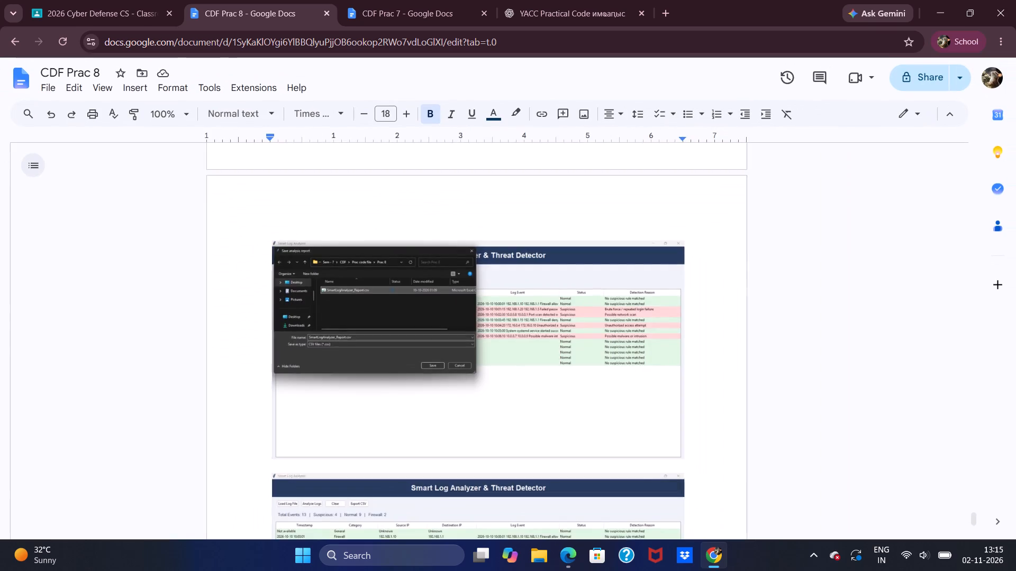
pyautogui.scroll(-2, 523, 364)
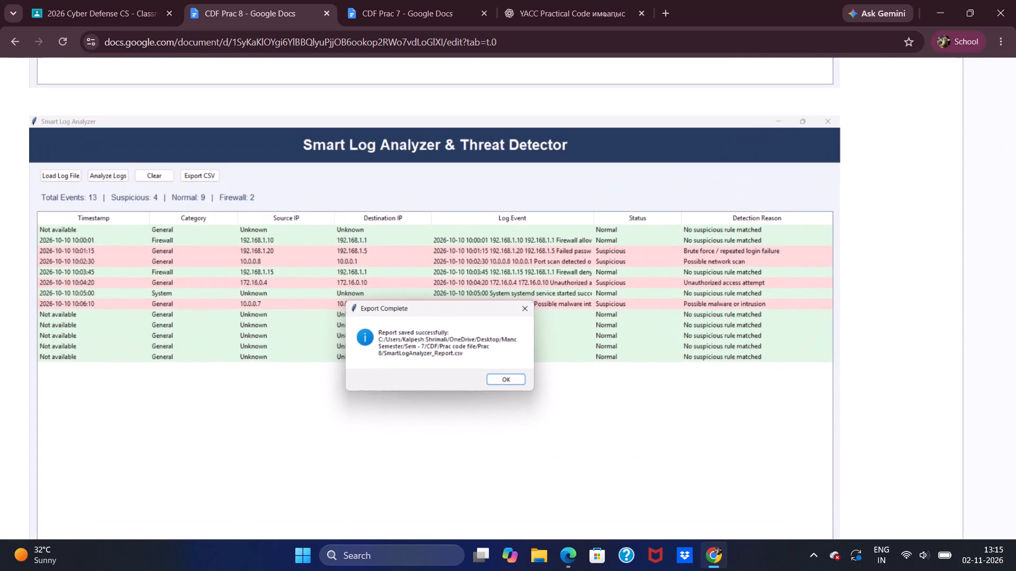
pyautogui.scroll(-1, 590, 393)
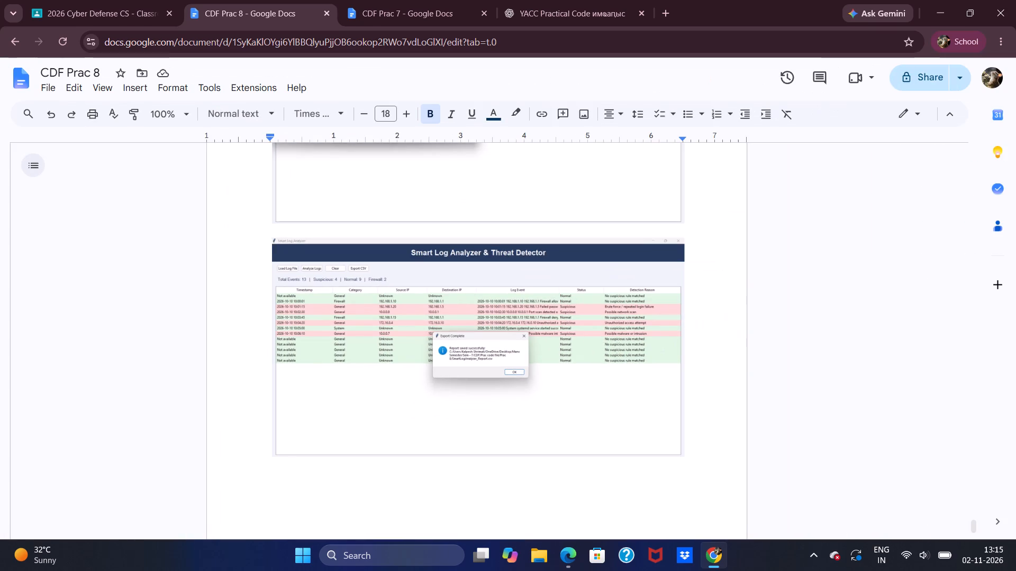
pyautogui.scroll(-7, 590, 393)
pyautogui.scroll(10, 590, 393)
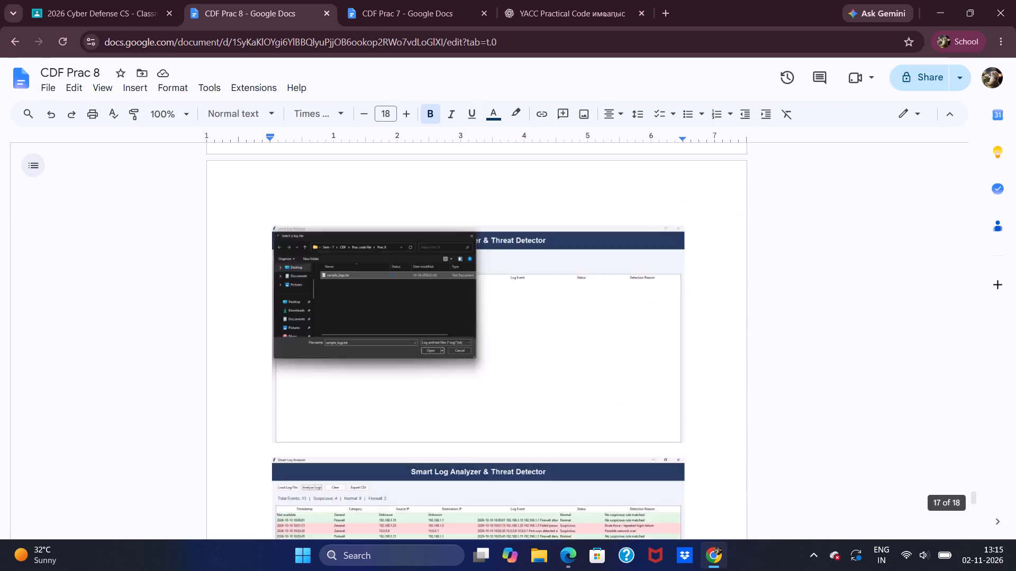
pyautogui.scroll(20, 590, 393)
pyautogui.scroll(13, 590, 393)
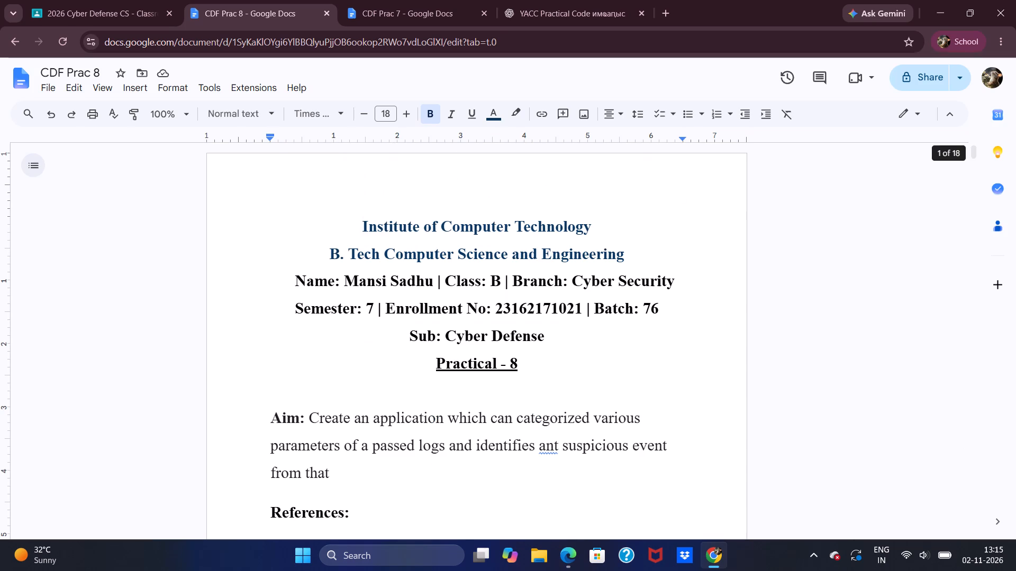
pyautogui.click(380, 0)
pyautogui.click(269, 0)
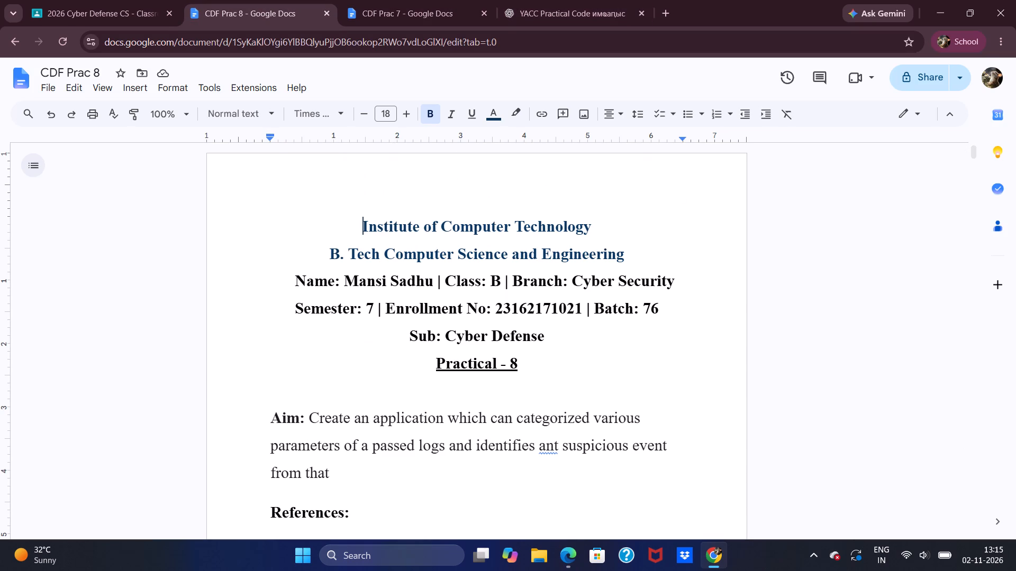
# Switch to Microsoft Edge and review the analysis and suspicious-log screenshots in Prac-8_CDF.pdf, returning to its first page.
pyautogui.click(558, 559)
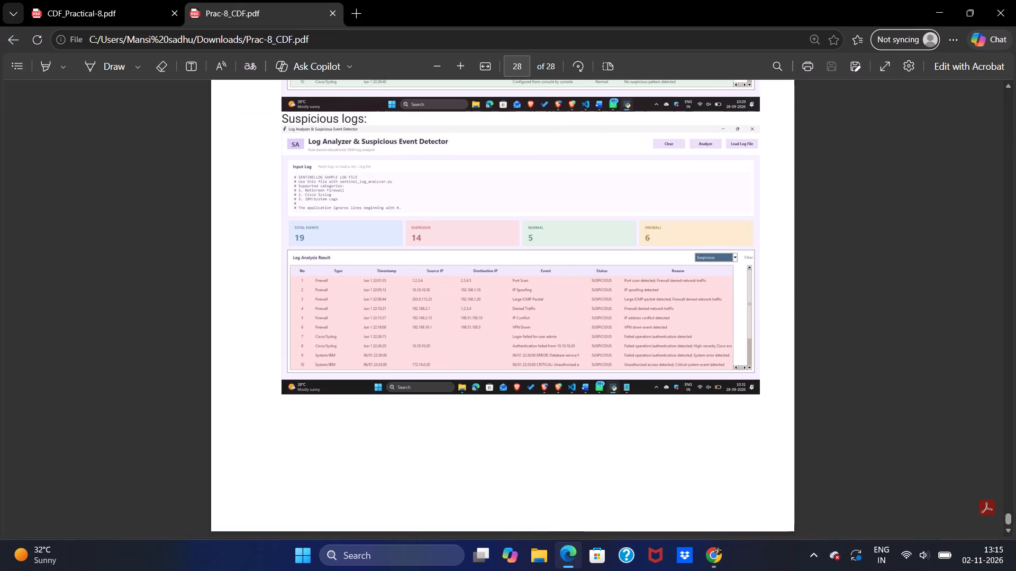
pyautogui.scroll(-1, 637, 395)
pyautogui.scroll(1, 637, 395)
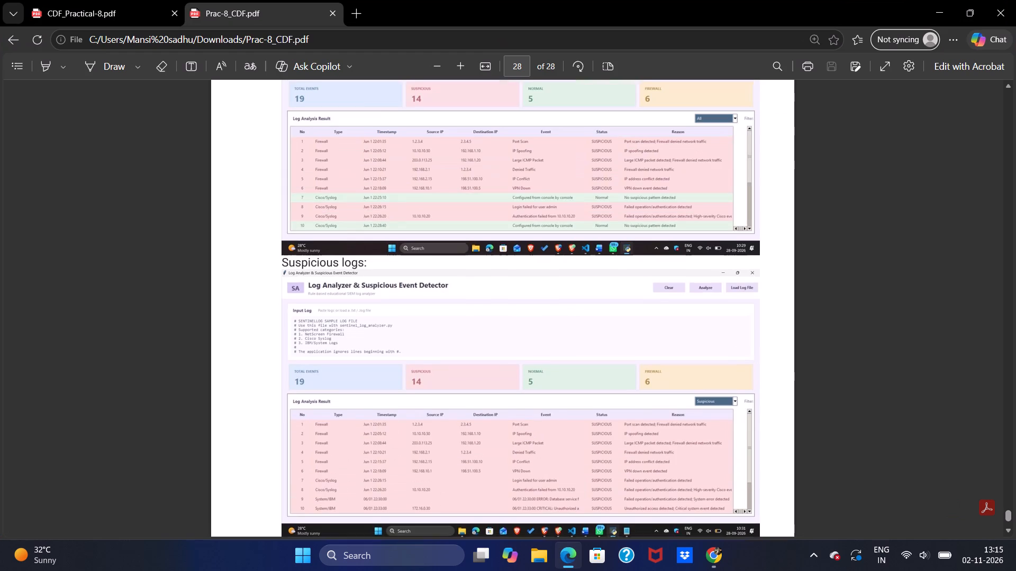
pyautogui.scroll(1, 637, 395)
pyautogui.scroll(-9, 637, 395)
pyautogui.scroll(2, 637, 395)
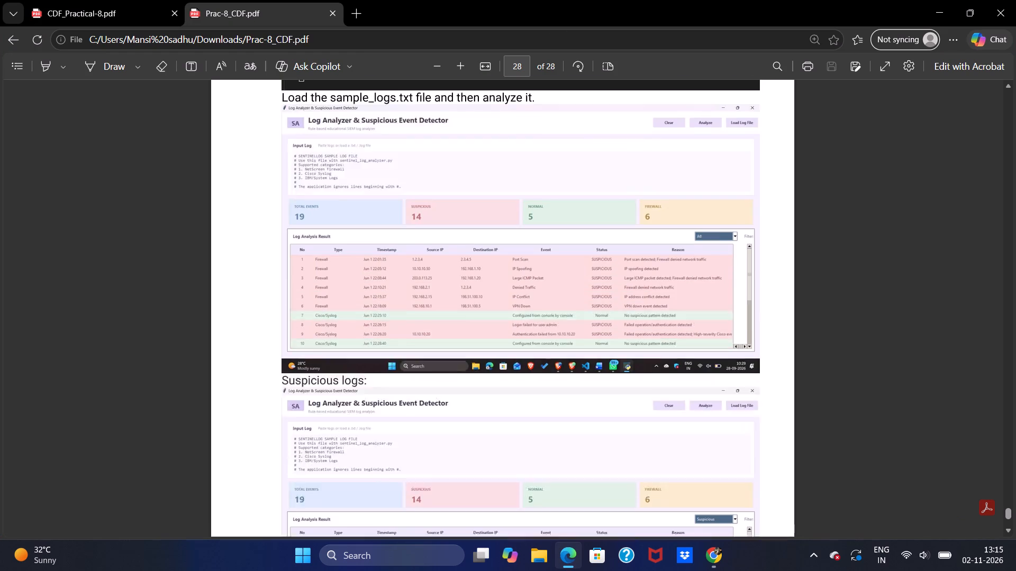
pyautogui.scroll(20, 637, 395)
pyautogui.scroll(3, 637, 395)
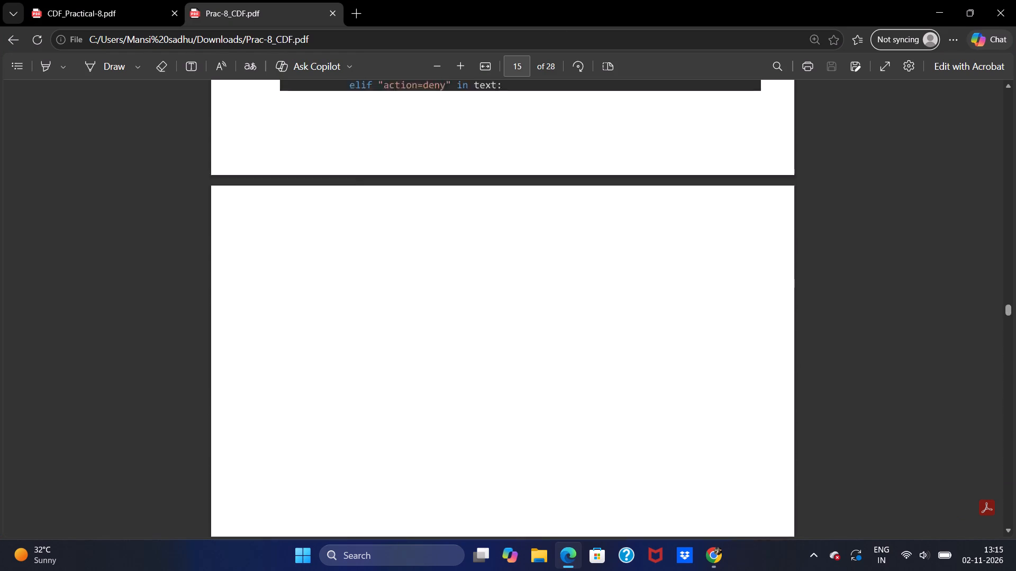
pyautogui.scroll(20, 637, 395)
pyautogui.scroll(2, 637, 395)
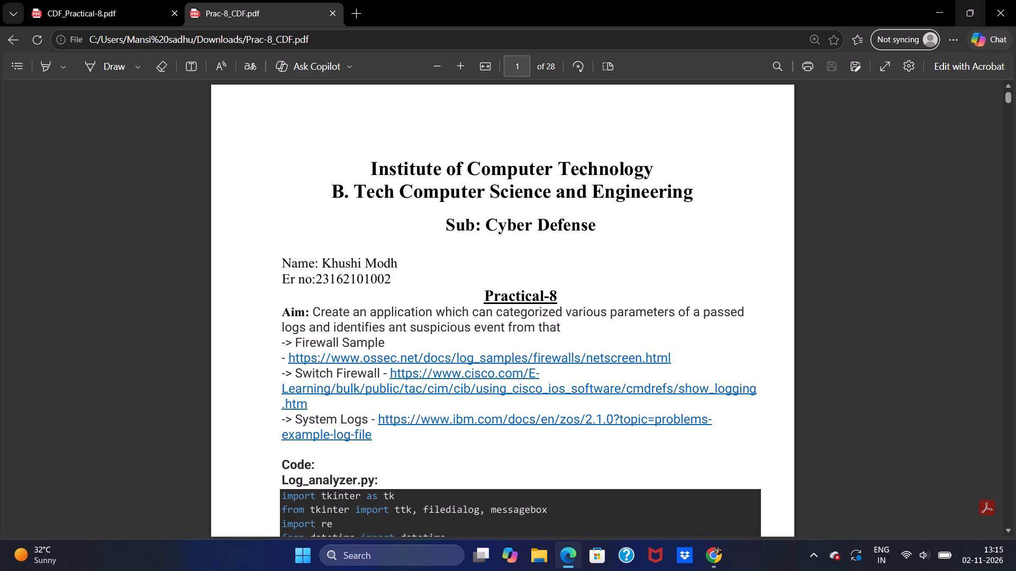
# Arrange the Edge window with Prac-8_CDF.pdf side by side with the CDF Prac 8 document in Chrome.
pyautogui.click(885, 48)
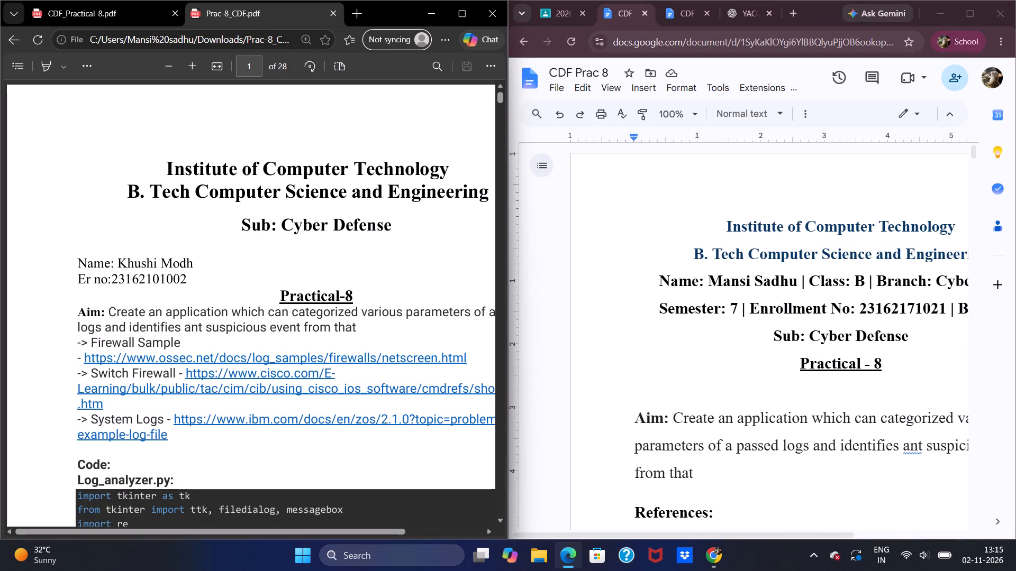
# Compare the title block, aim and first reference links of Prac-8_CDF.pdf with those in the CDF Prac 8 document.
pyautogui.scroll(-1, 358, 271)
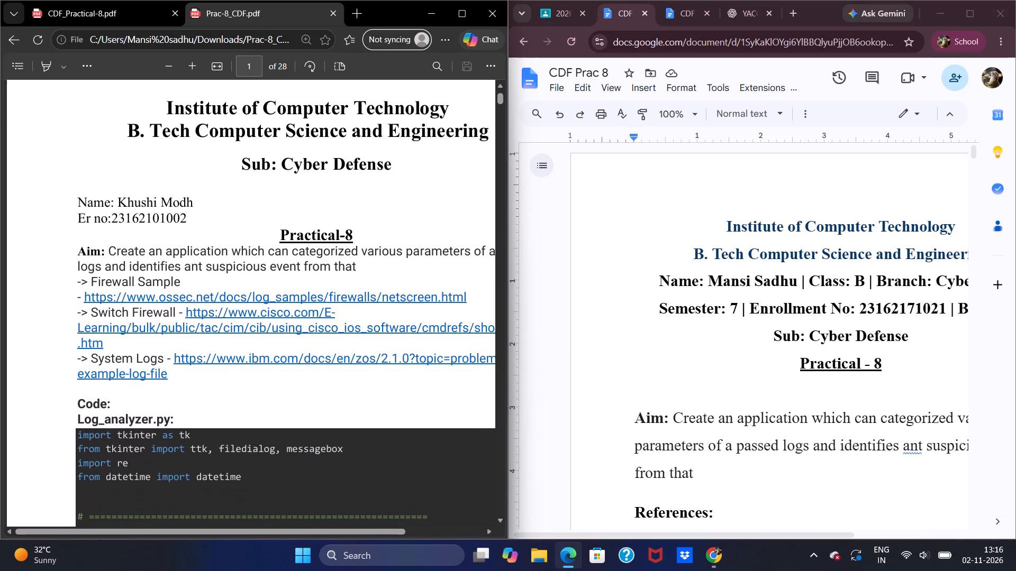
pyautogui.hscroll(-1, 358, 271)
pyautogui.scroll(-1, 695, 327)
pyautogui.hscroll(-1, 695, 327)
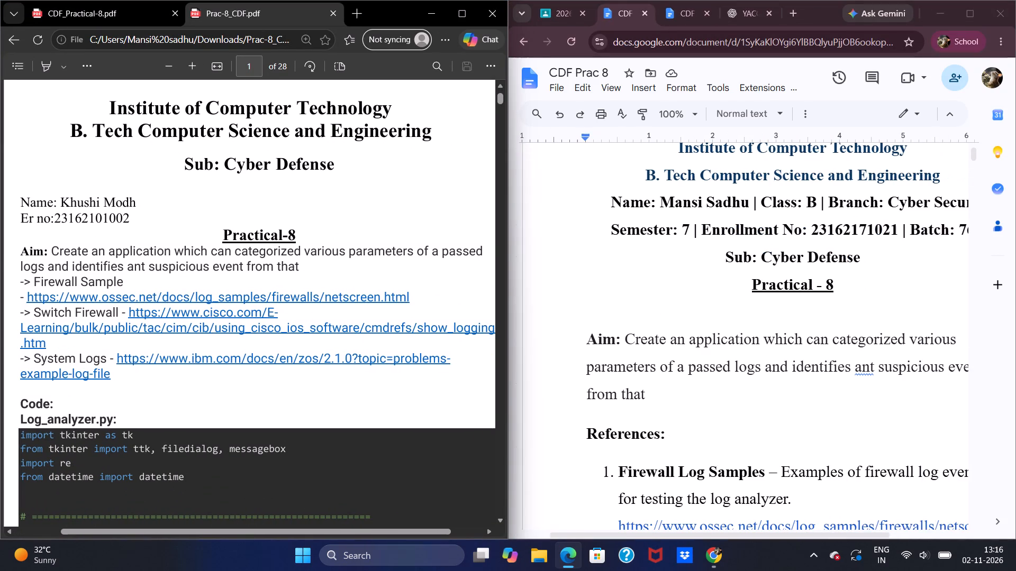
pyautogui.hscroll(-1, 695, 327)
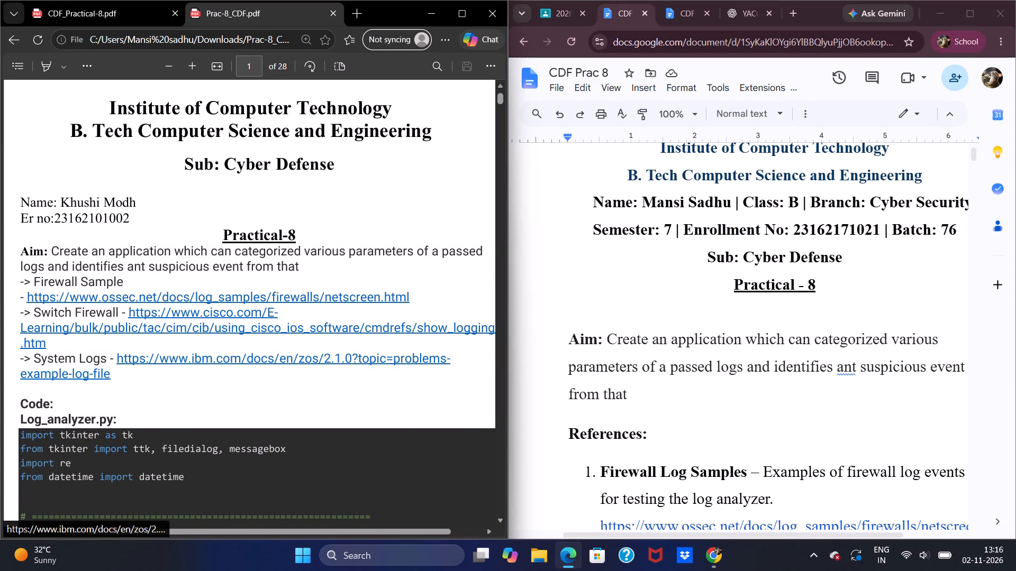
pyautogui.scroll(-2, 680, 381)
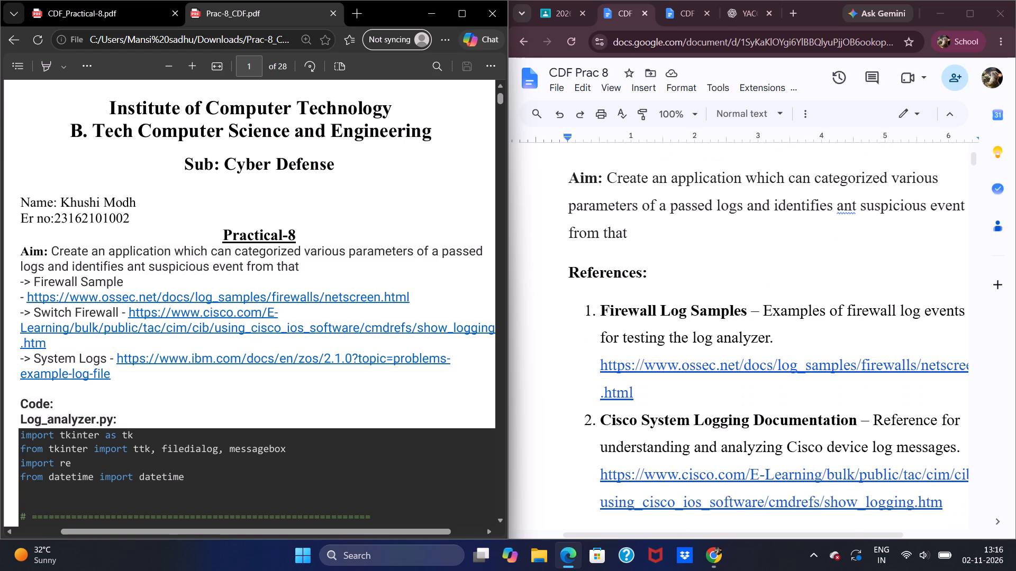
pyautogui.scroll(-1, 703, 422)
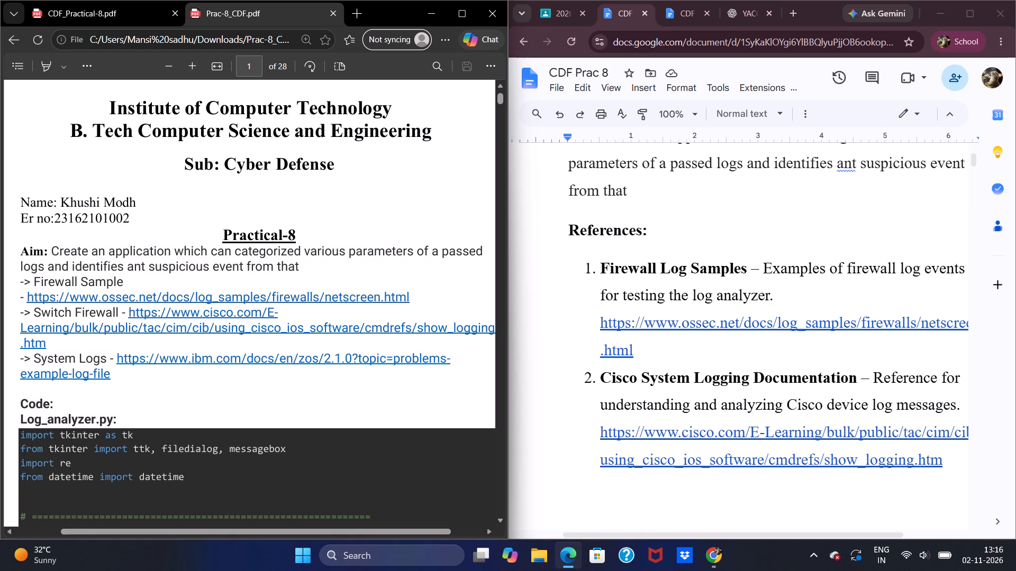
pyautogui.hscroll(-1, 703, 422)
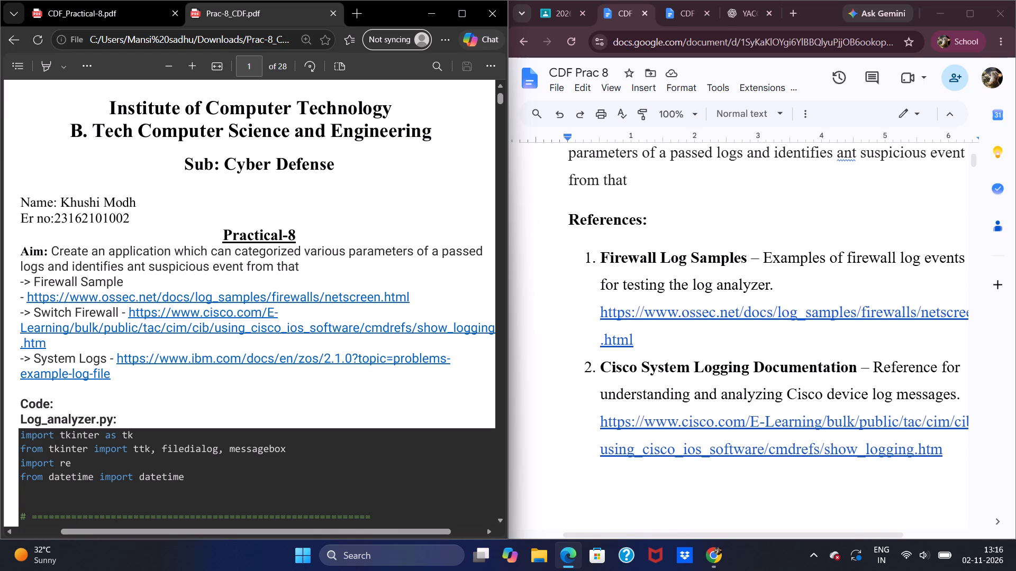
pyautogui.hscroll(-2, 703, 422)
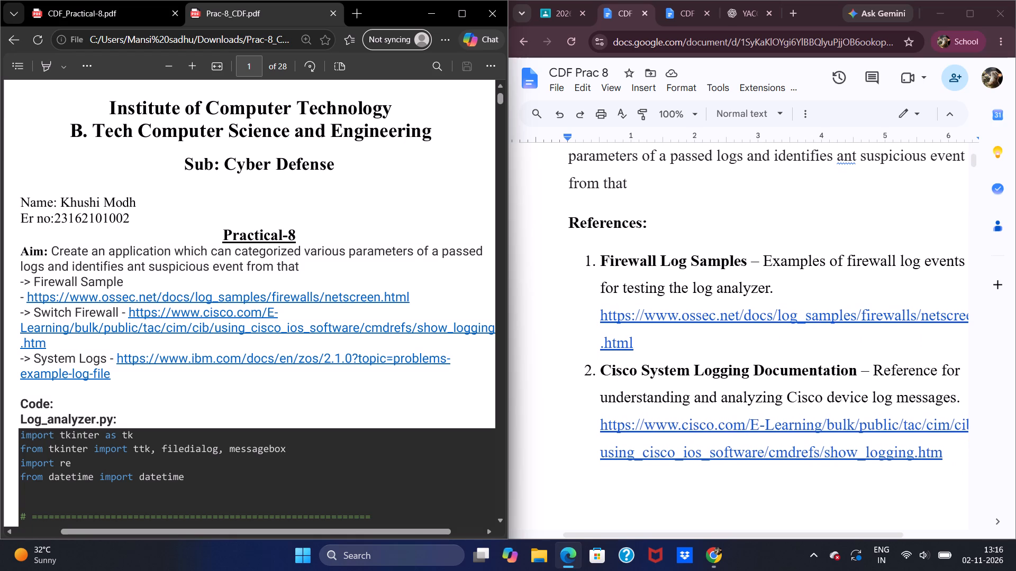
pyautogui.hscroll(-1, 703, 422)
pyautogui.scroll(-1, 703, 422)
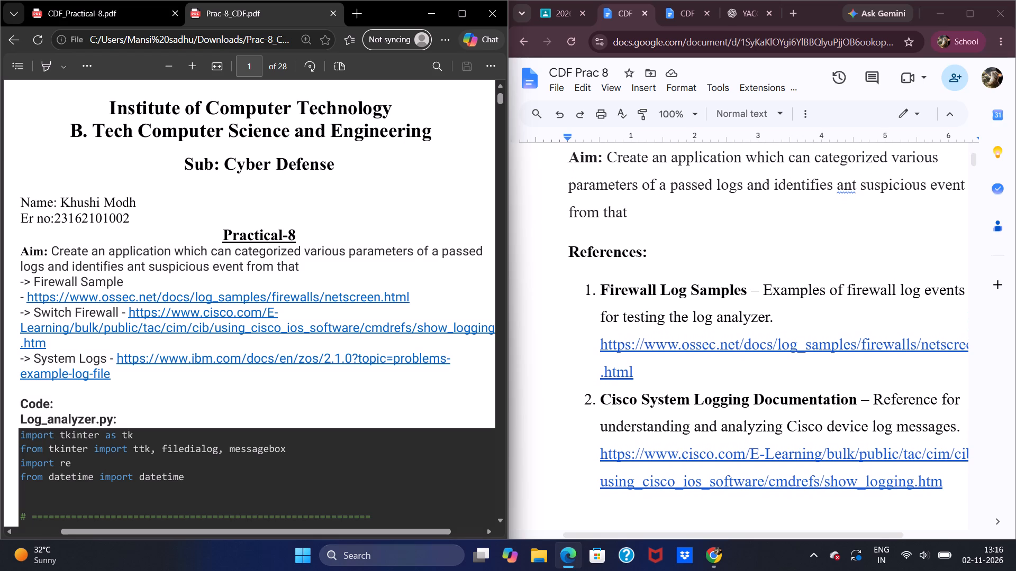
# Review the CDF Prac 8 reference list through the Python CSV entry against the three sample log links in Prac-8_CDF.pdf.
pyautogui.scroll(-1, 703, 422)
pyautogui.scroll(-1, 647, 416)
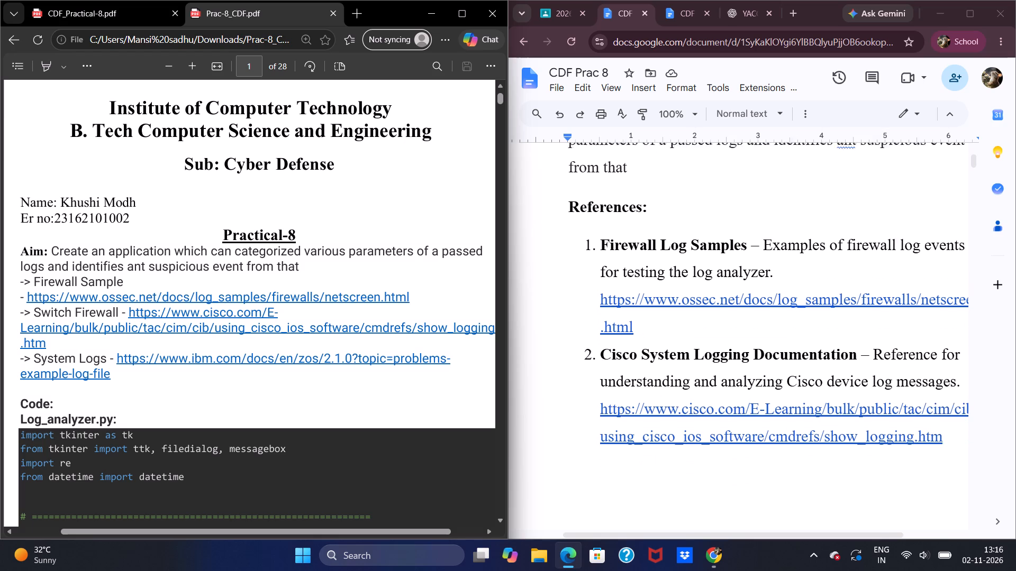
pyautogui.scroll(-1, 647, 416)
pyautogui.scroll(-1, 323, 403)
pyautogui.scroll(-1, 694, 386)
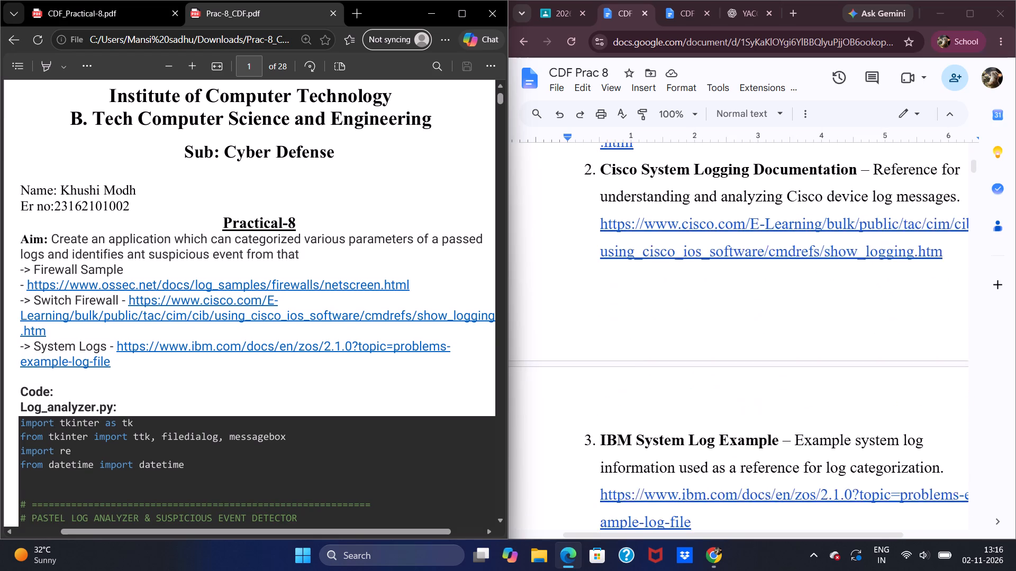
pyautogui.scroll(-2, 694, 386)
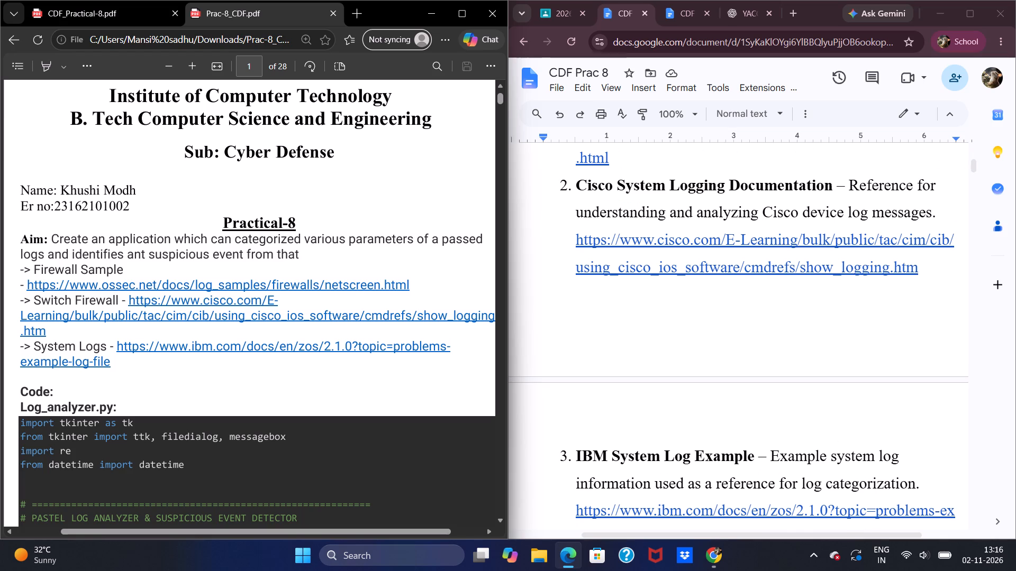
pyautogui.scroll(-2, 771, 456)
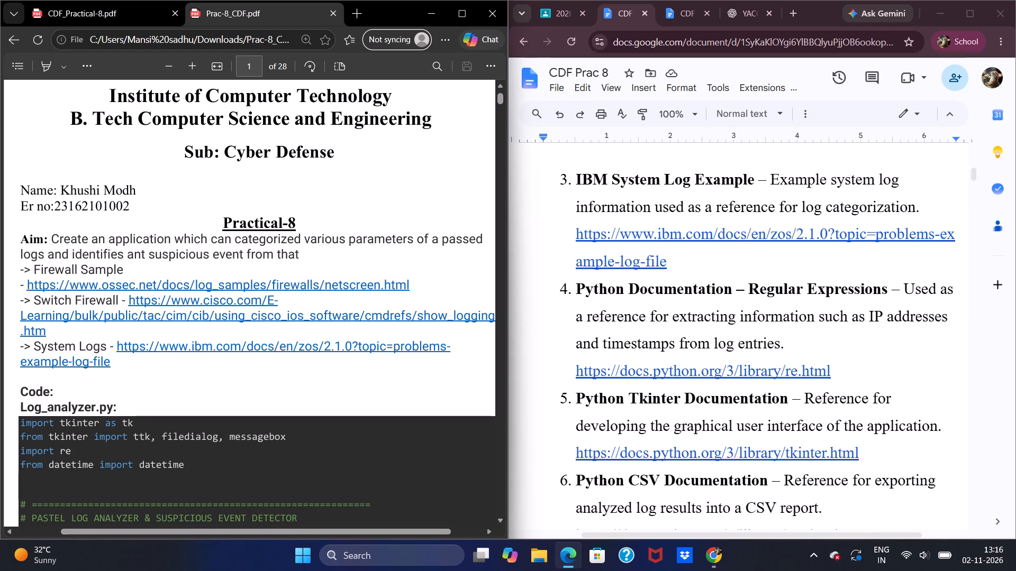
pyautogui.scroll(-2, 771, 456)
pyautogui.scroll(-1, 627, 400)
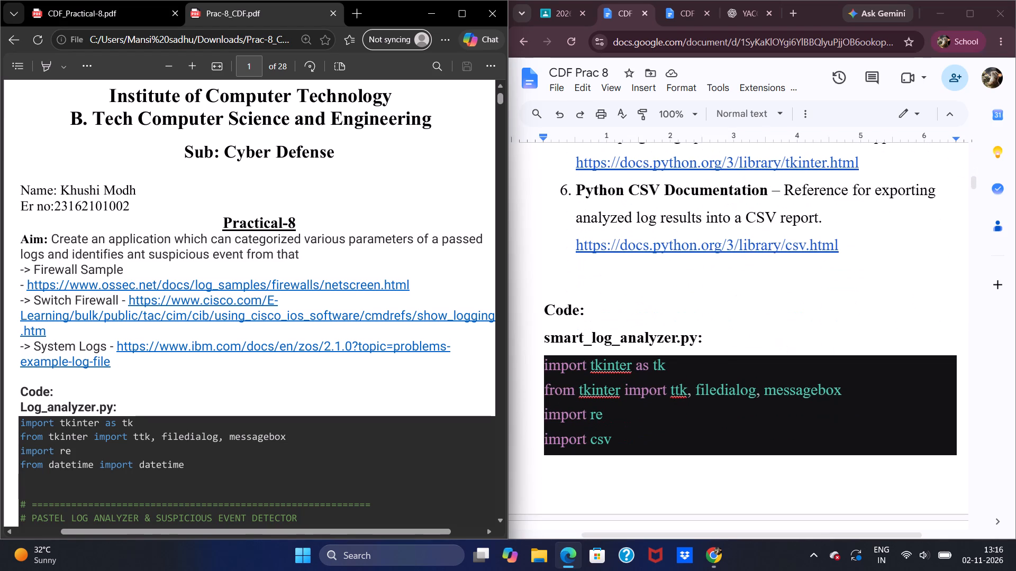
# Compare the imports and class initialization in Log_analyzer.py with the opening and toolbar button code of smart_log_analyzer.py.
pyautogui.scroll(-1, 384, 390)
pyautogui.scroll(-1, 591, 400)
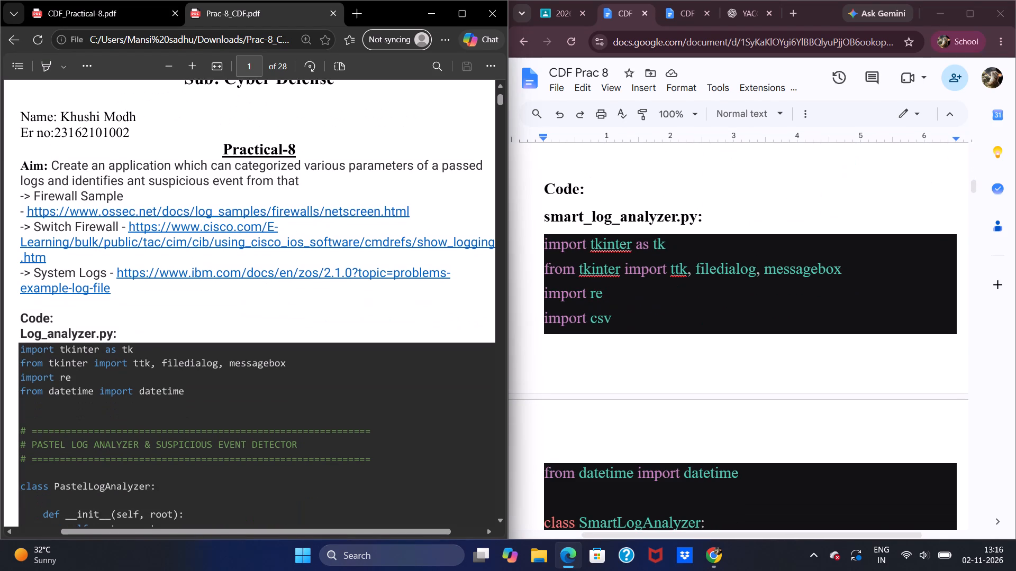
pyautogui.scroll(-1, 329, 354)
pyautogui.scroll(-2, 609, 381)
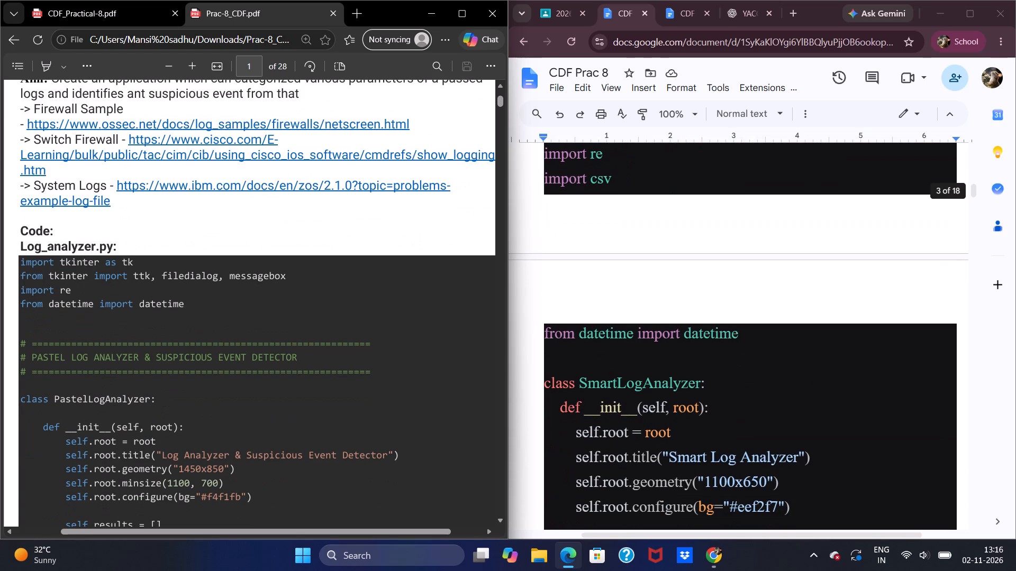
pyautogui.scroll(-1, 434, 419)
pyautogui.scroll(-4, 632, 416)
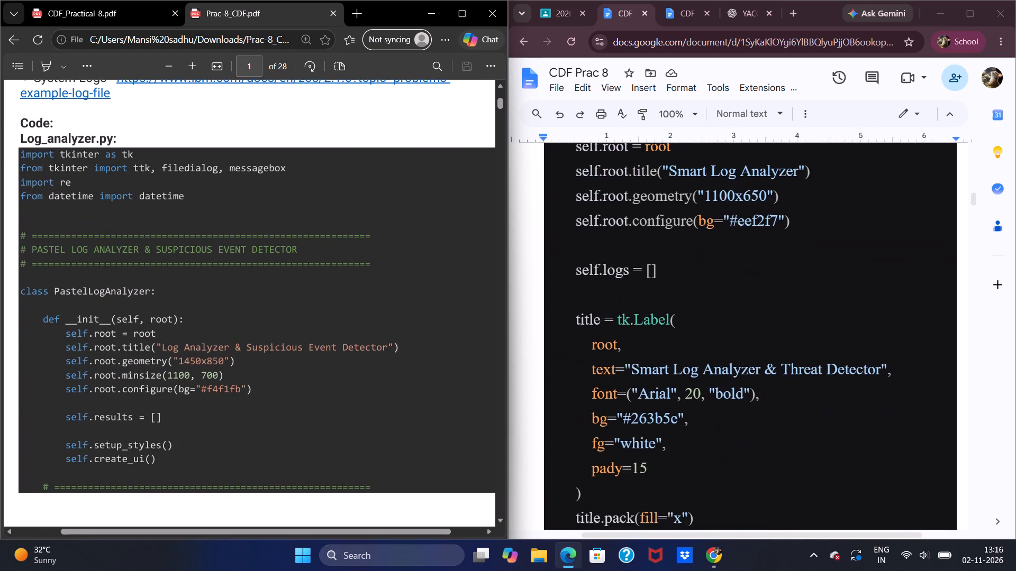
pyautogui.scroll(-5, 632, 416)
pyautogui.scroll(-1, 421, 398)
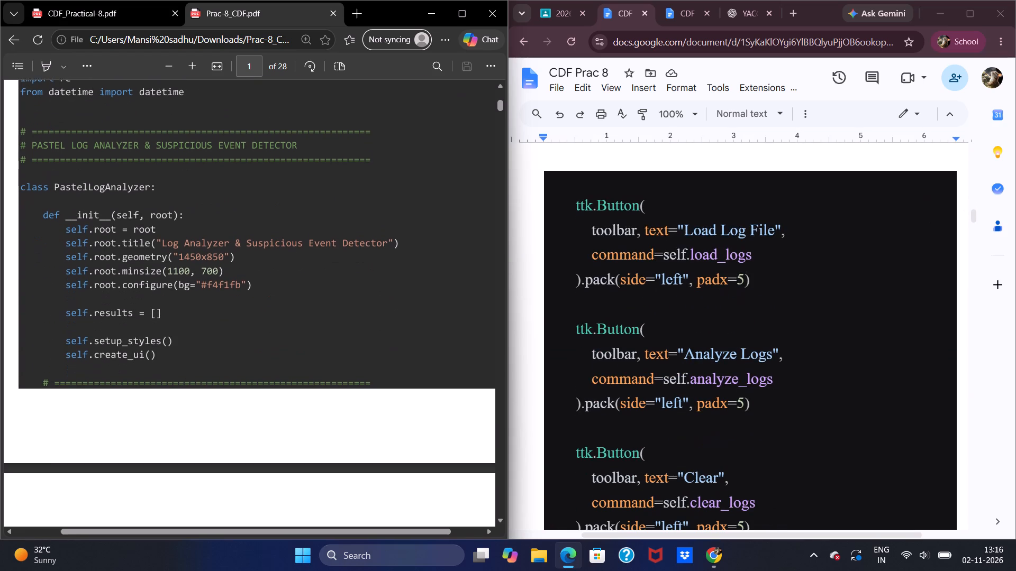
pyautogui.scroll(-1, 421, 398)
pyautogui.scroll(-2, 726, 383)
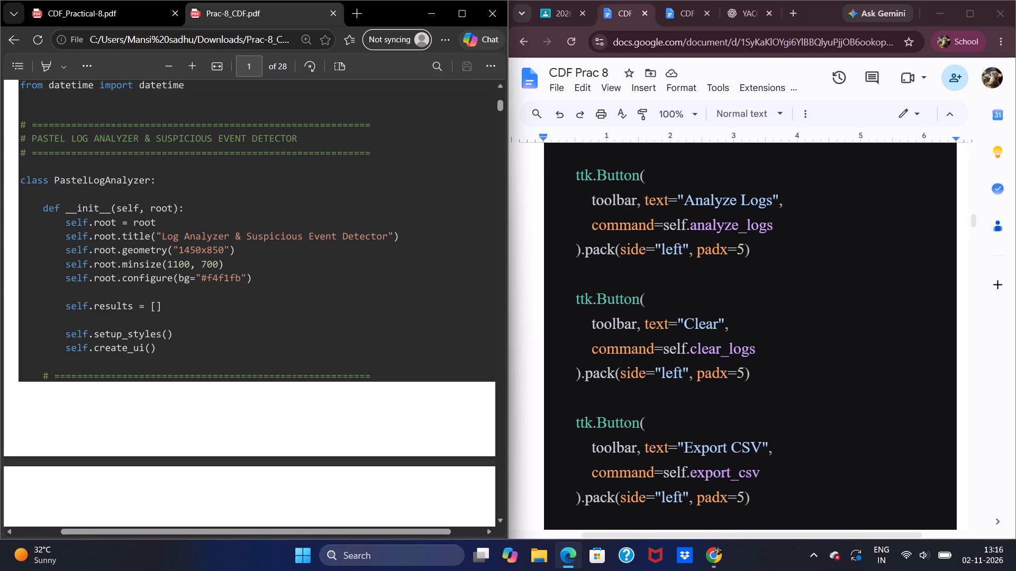
# Switch to the CDF Prac 8 document in Chrome and compare its summary and table code with the PDF's setup_styles code.
pyautogui.click(726, 383)
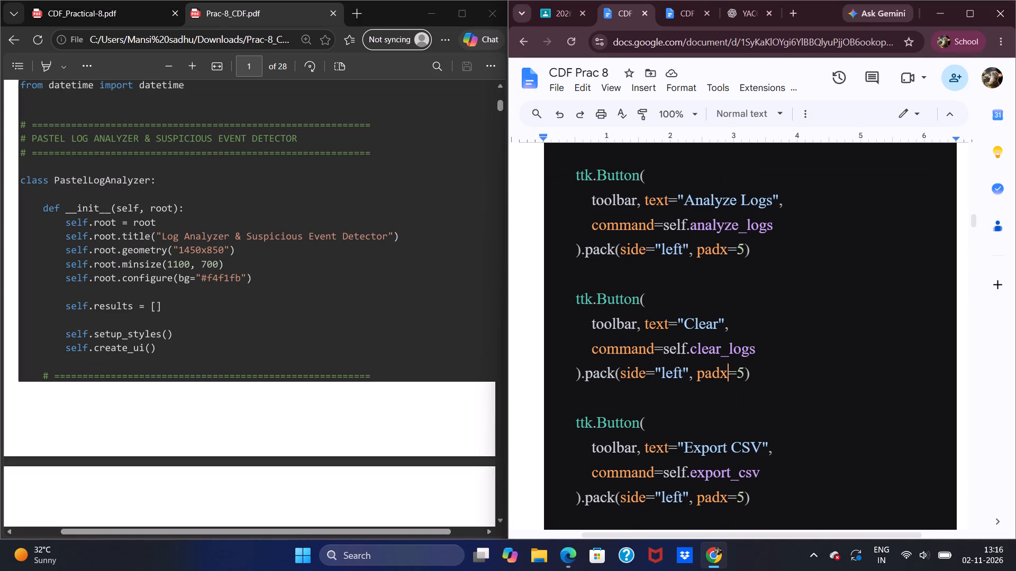
pyautogui.scroll(-2, 407, 431)
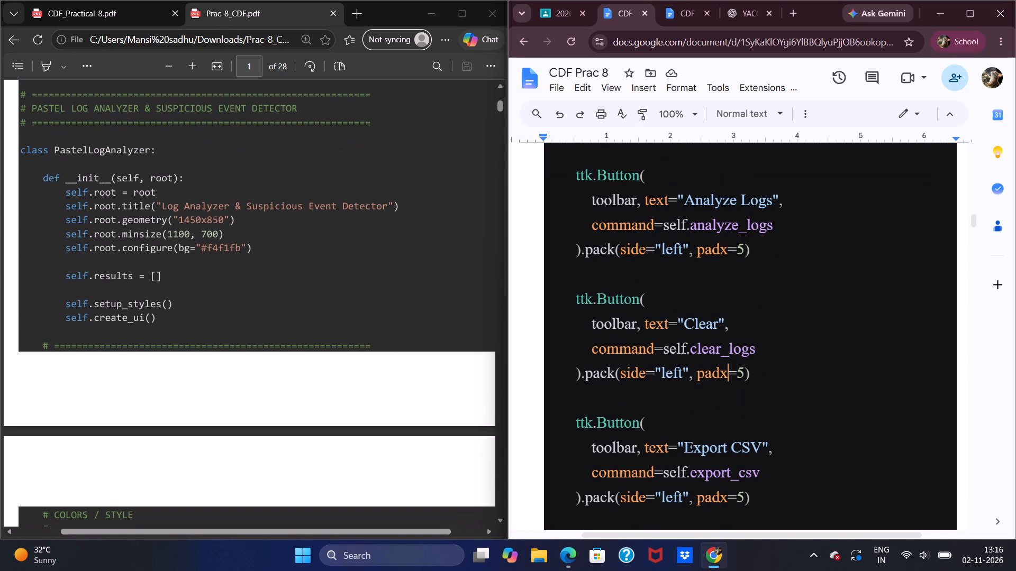
pyautogui.scroll(-1, 407, 431)
pyautogui.scroll(-1, 624, 410)
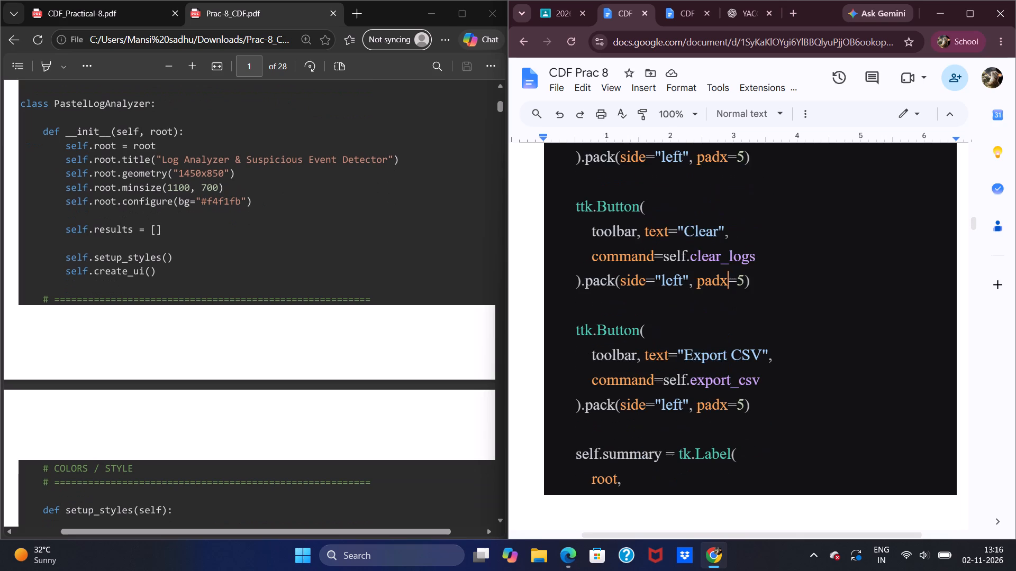
pyautogui.scroll(-5, 624, 410)
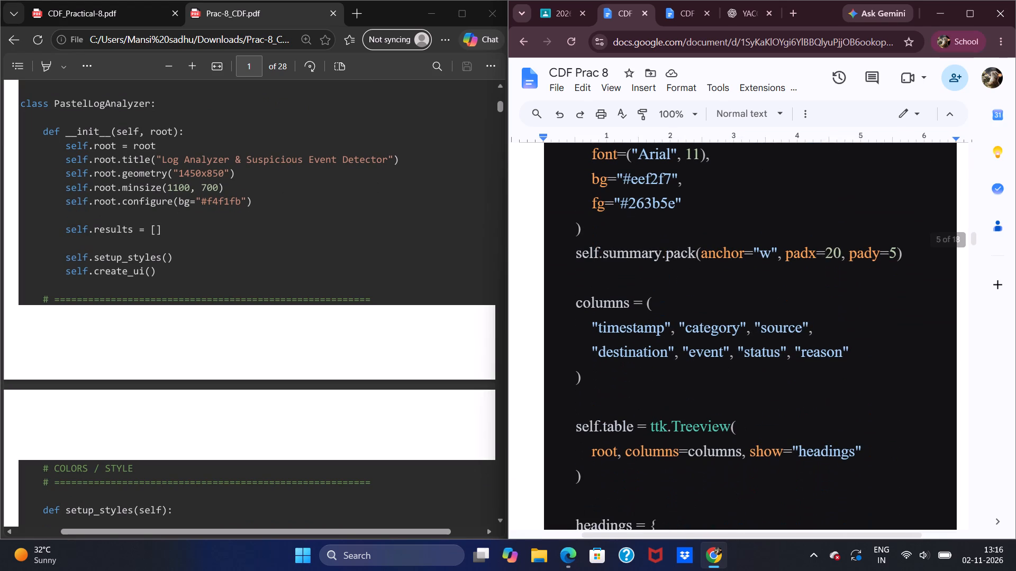
pyautogui.scroll(-1, 624, 410)
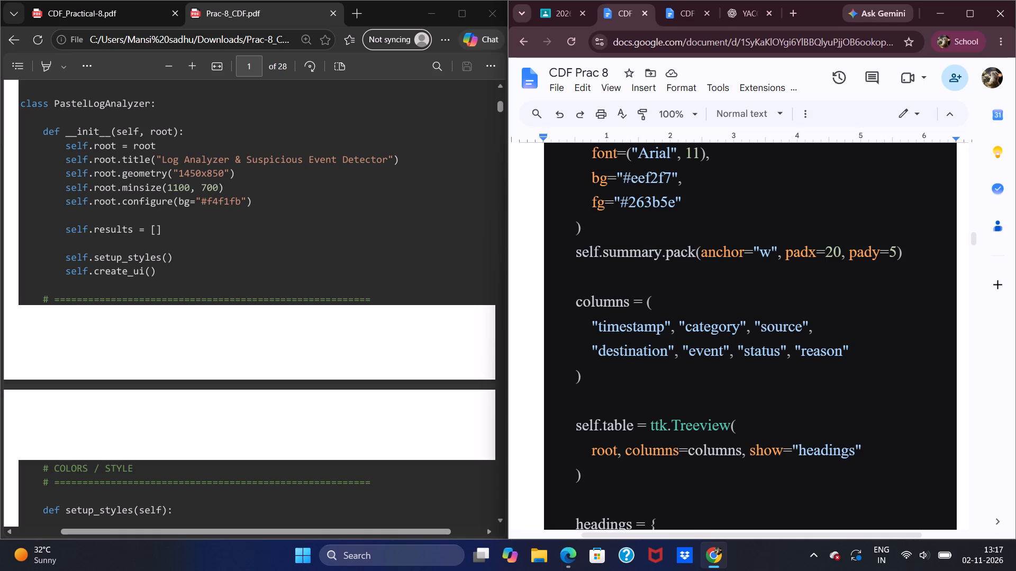
pyautogui.scroll(-3, 395, 440)
pyautogui.scroll(-2, 666, 397)
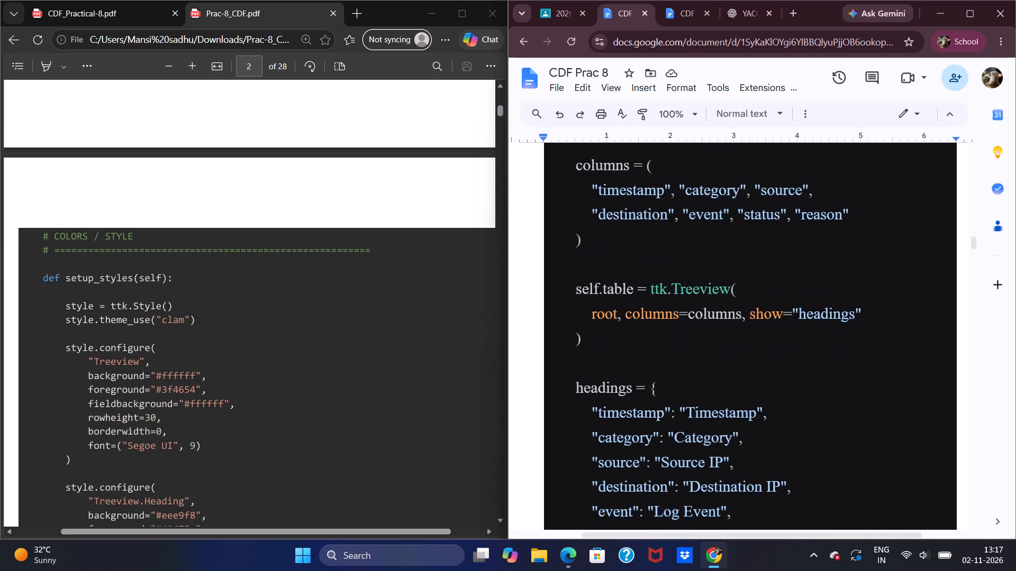
pyautogui.scroll(-4, 666, 397)
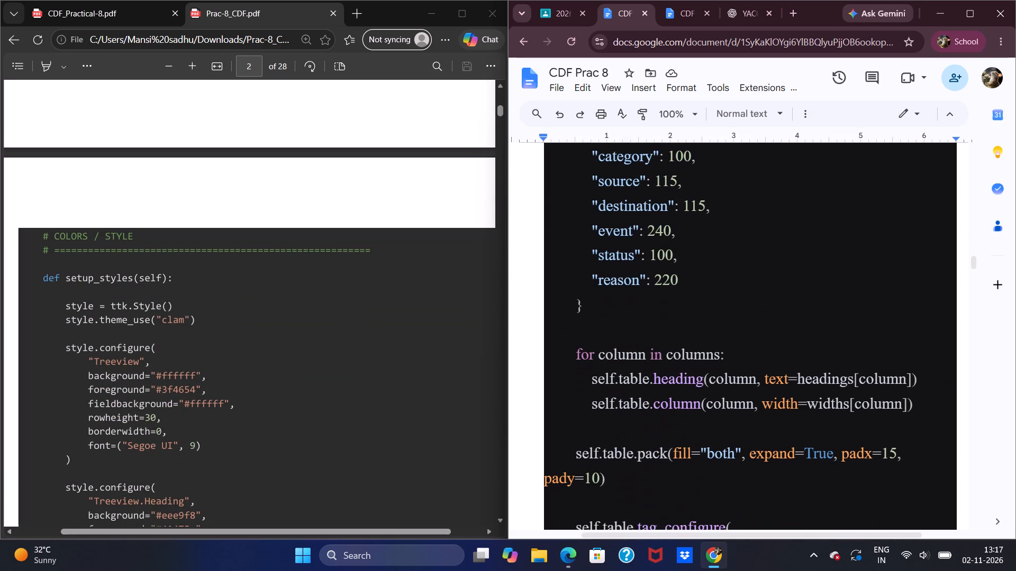
# Compare the PDF's style and create_ui header code with the document's load_logs and classify_log functions.
pyautogui.scroll(-2, 346, 449)
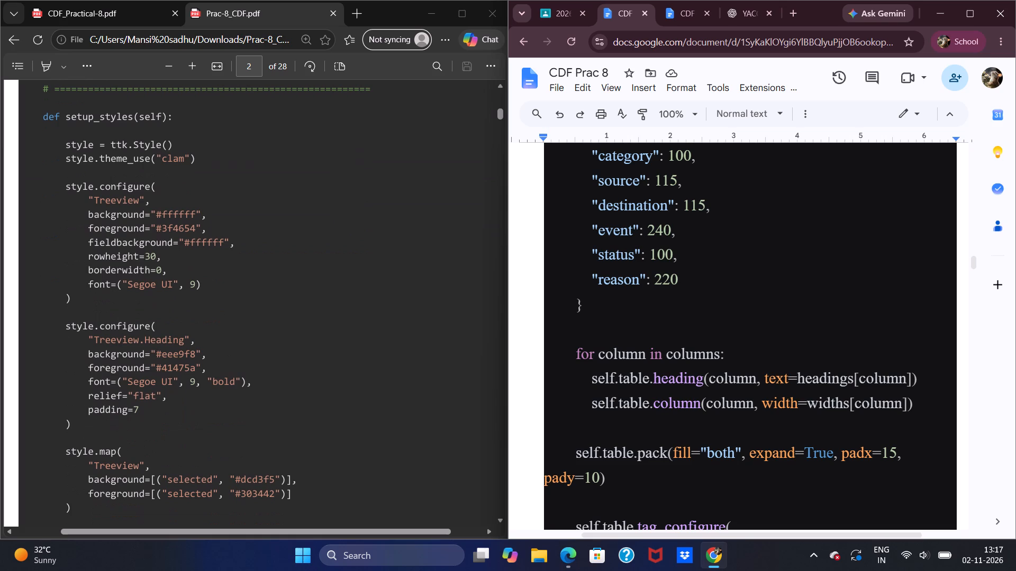
pyautogui.scroll(-2, 303, 473)
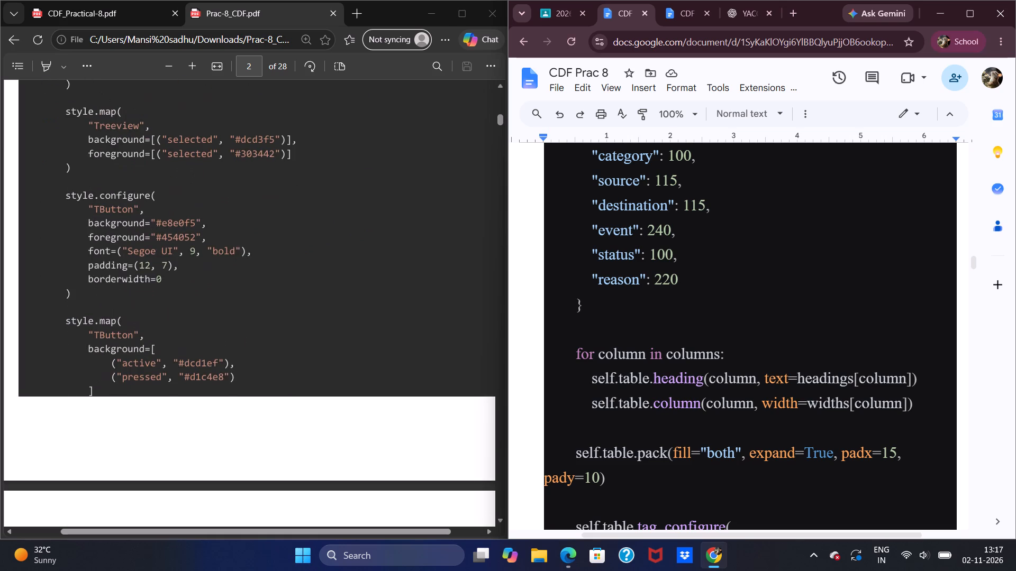
pyautogui.scroll(-3, 303, 473)
pyautogui.scroll(-3, 607, 423)
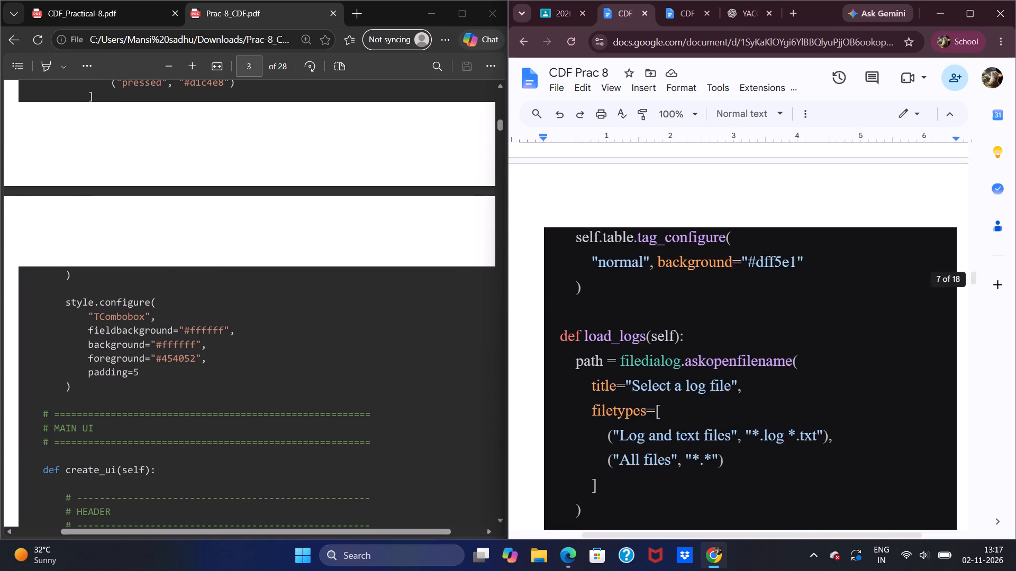
pyautogui.scroll(-9, 607, 423)
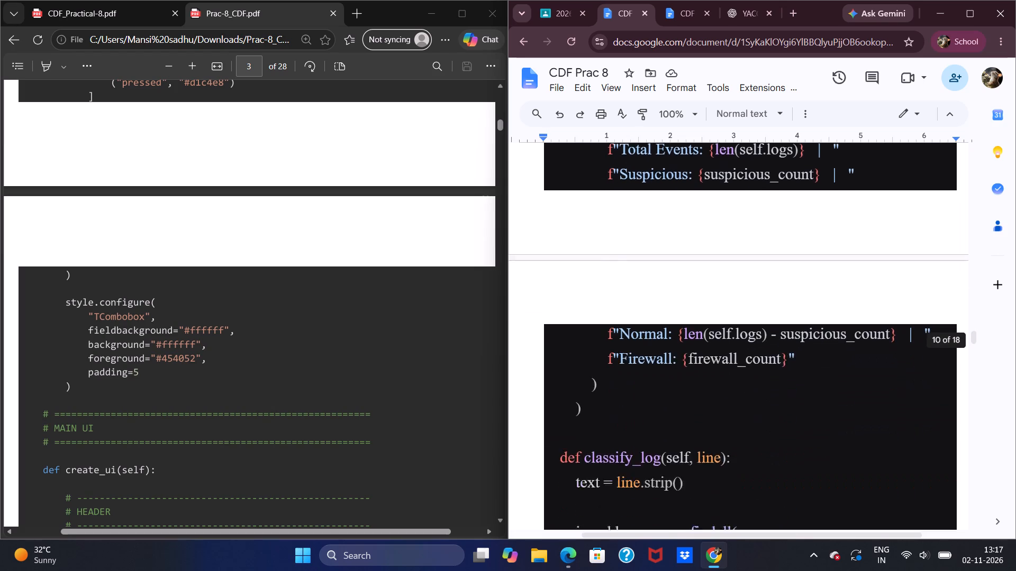
pyautogui.scroll(-4, 607, 423)
pyautogui.scroll(-2, 367, 404)
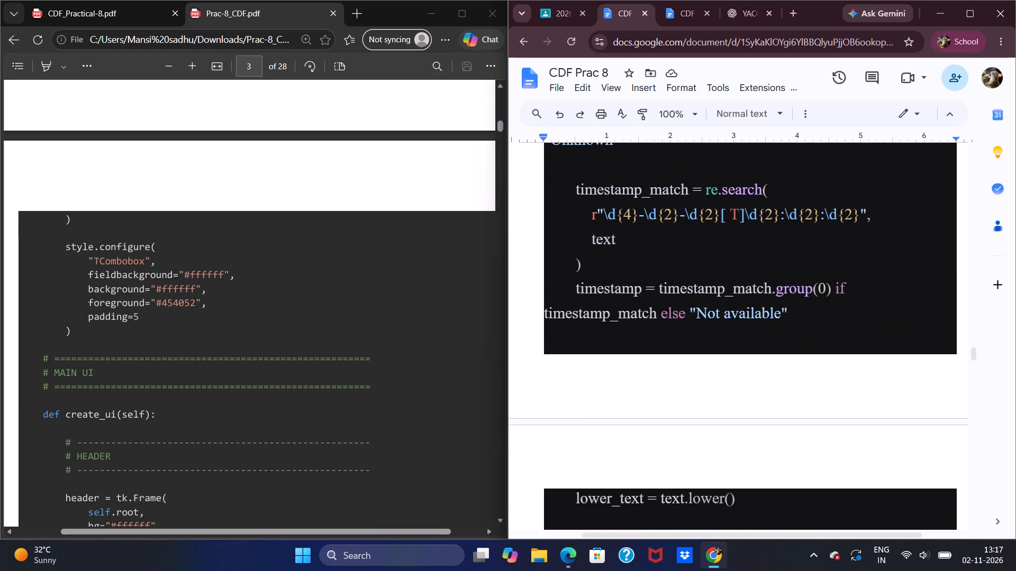
pyautogui.scroll(-7, 367, 404)
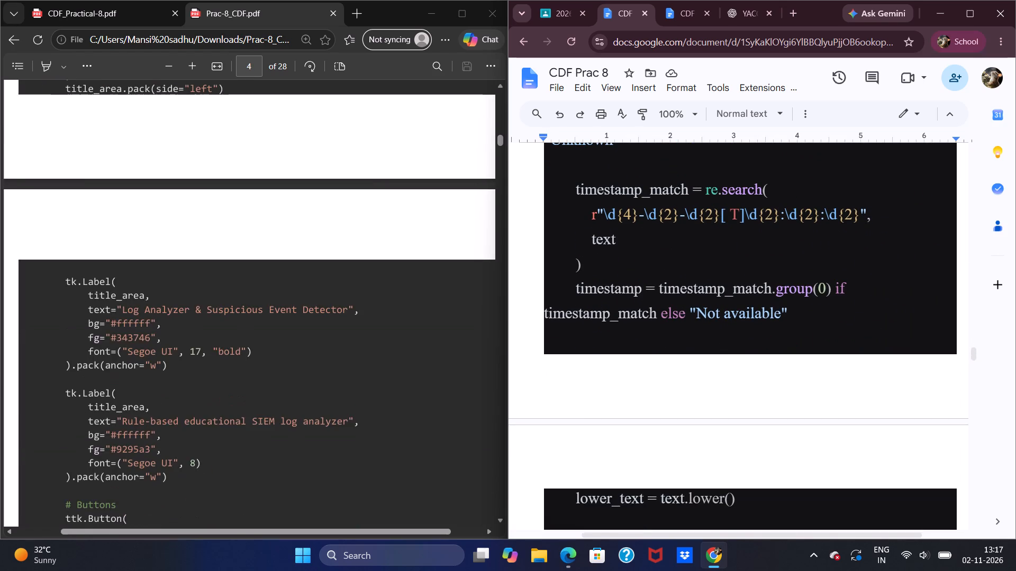
# Review the CDF Prac 8 document's code from the timestamp and suspicious_rules checks through the CSV export to the sample_logs.txt section.
pyautogui.scroll(-3, 367, 404)
pyautogui.scroll(-2, 631, 397)
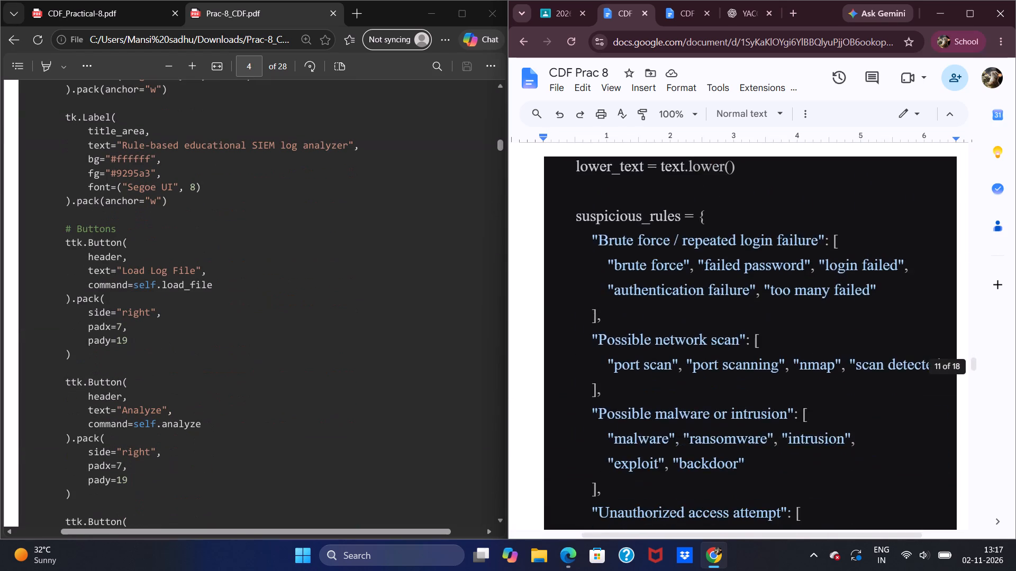
pyautogui.scroll(-5, 631, 397)
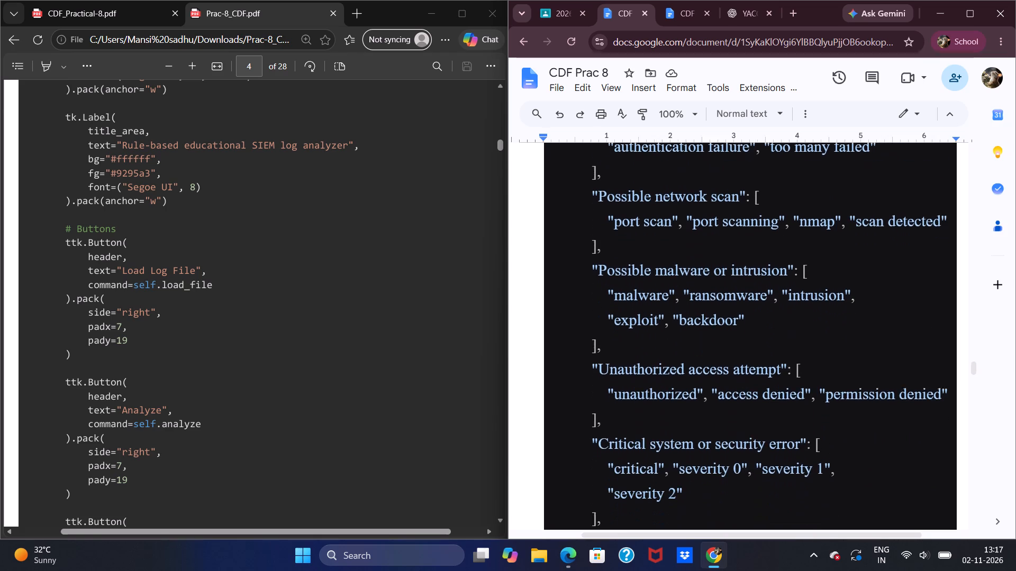
pyautogui.scroll(-9, 631, 397)
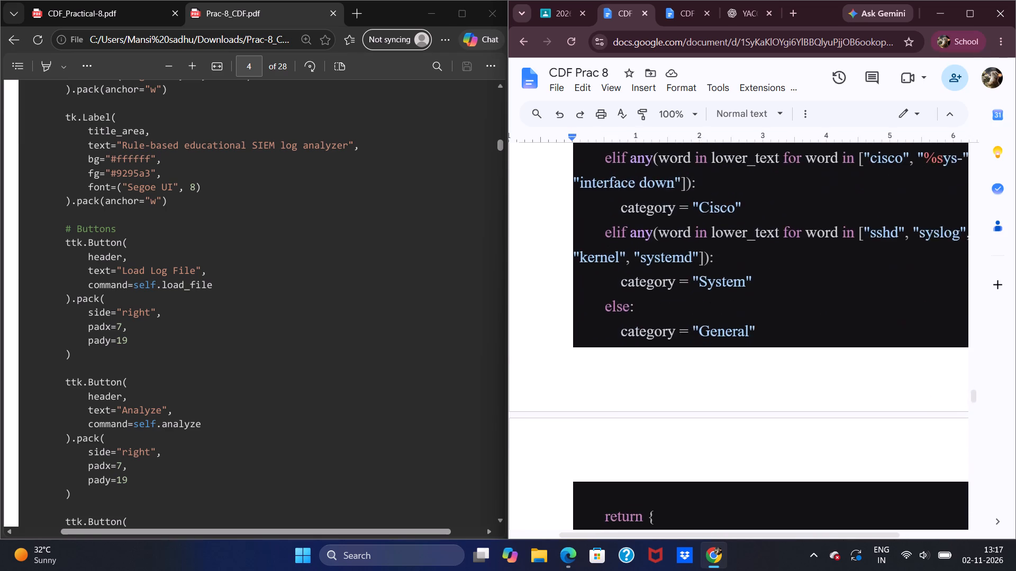
pyautogui.scroll(-9, 631, 397)
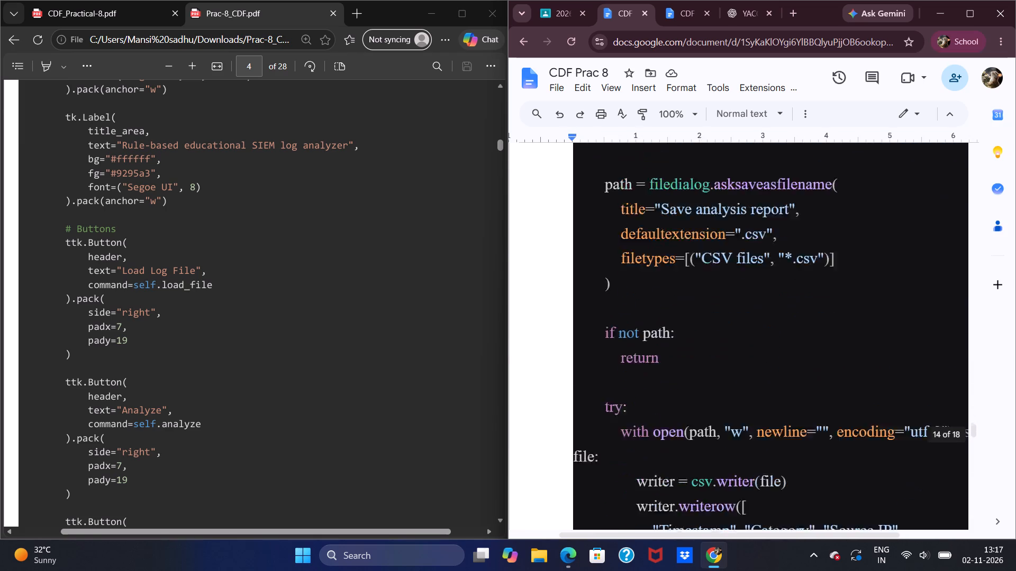
pyautogui.scroll(-8, 631, 397)
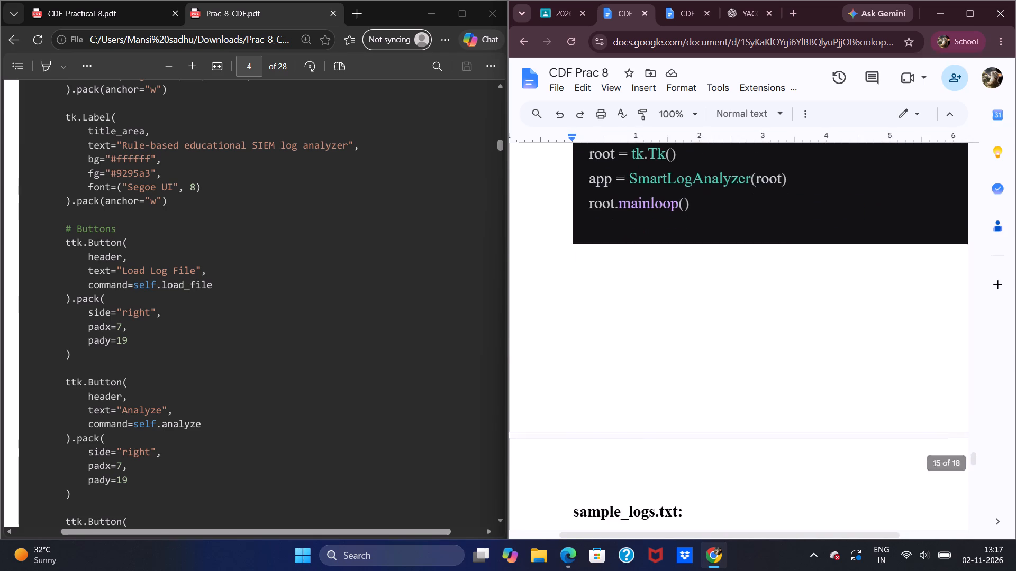
pyautogui.scroll(-4, 631, 397)
# Return to the start of both reports and compare their aims, reference links and opening import code.
pyautogui.scroll(1, 631, 397)
pyautogui.scroll(3, 303, 376)
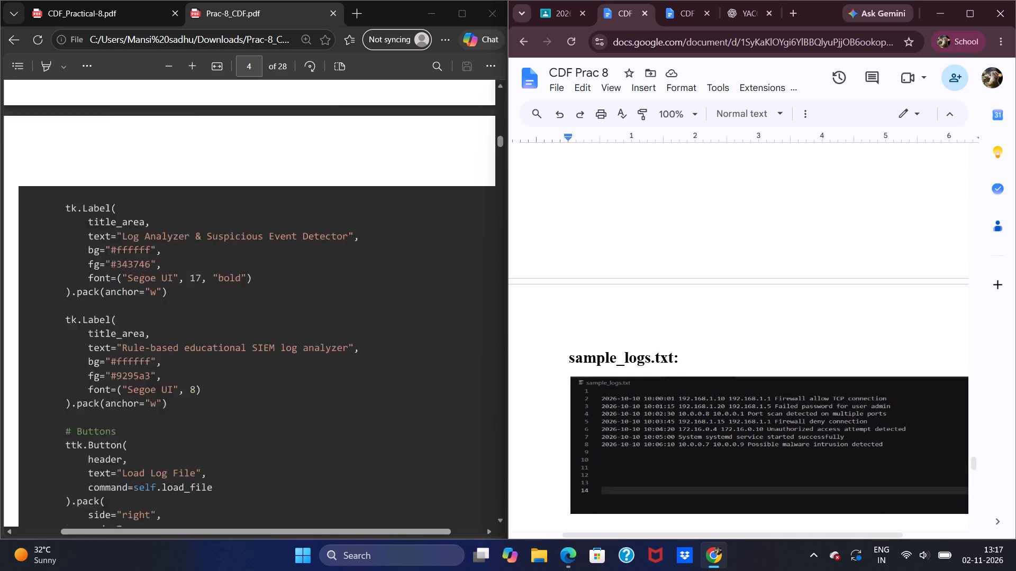
pyautogui.scroll(19, 303, 376)
pyautogui.scroll(-1, 303, 376)
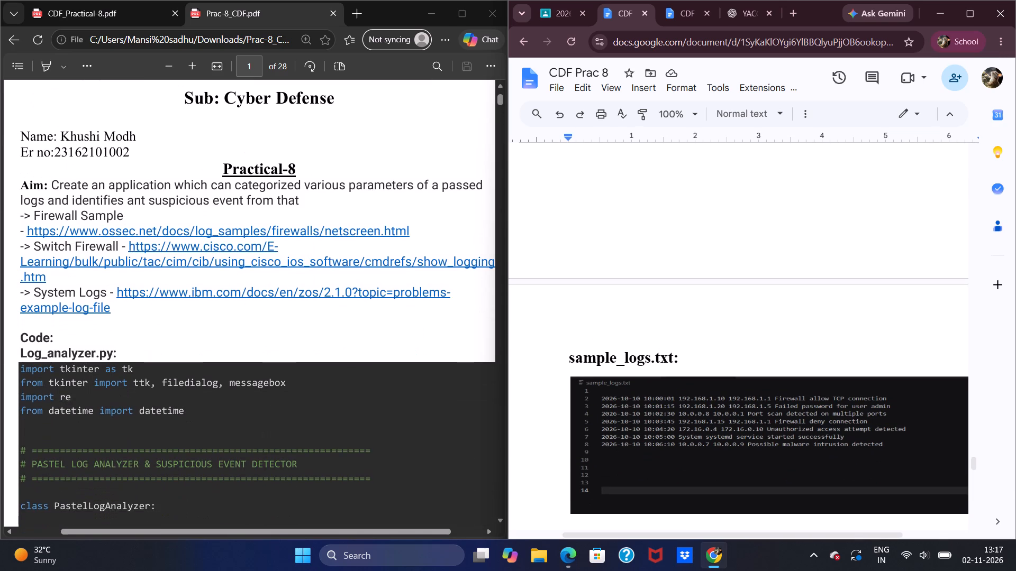
pyautogui.scroll(16, 683, 411)
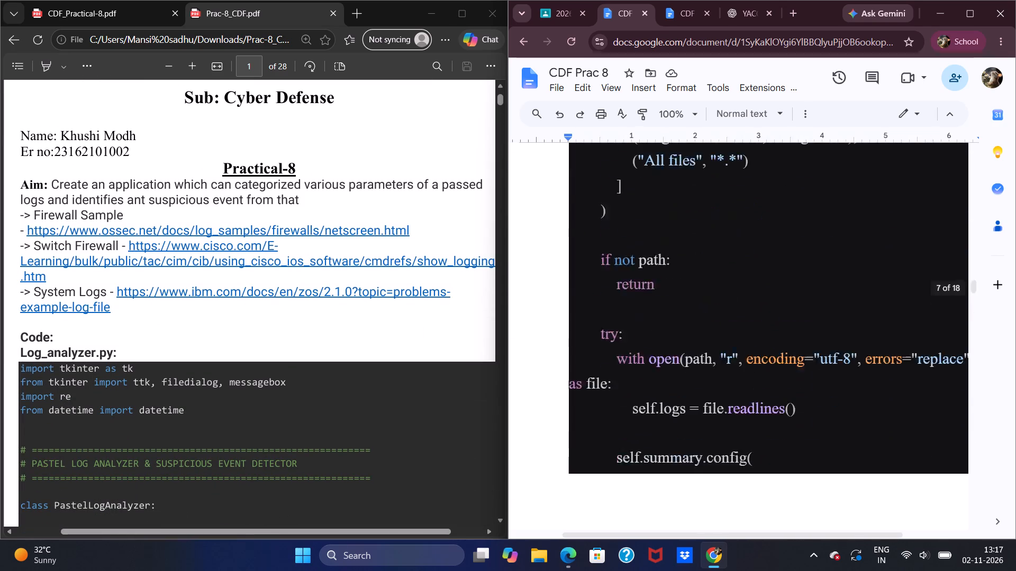
pyautogui.scroll(13, 683, 411)
pyautogui.scroll(-2, 683, 411)
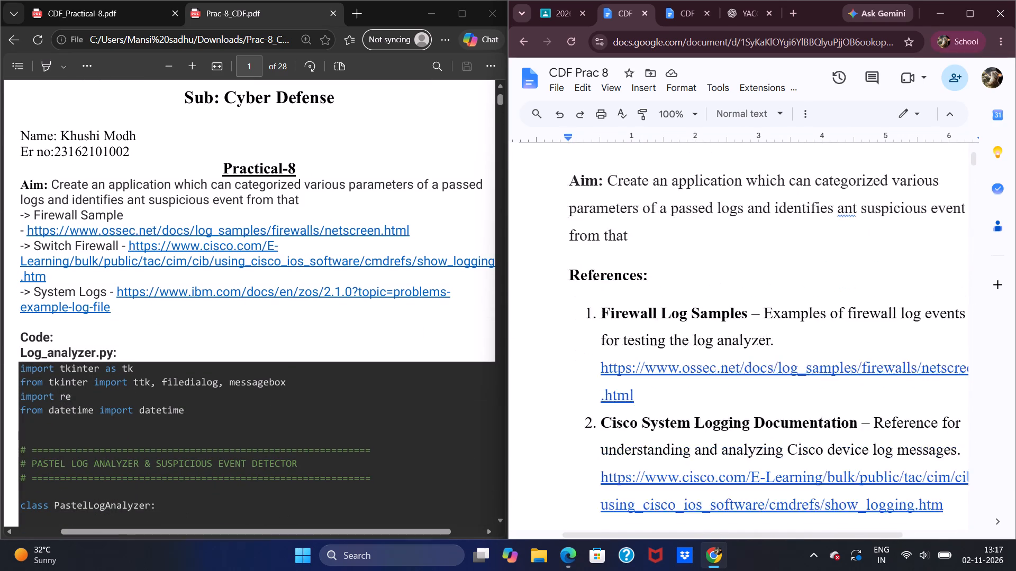
pyautogui.scroll(-5, 683, 411)
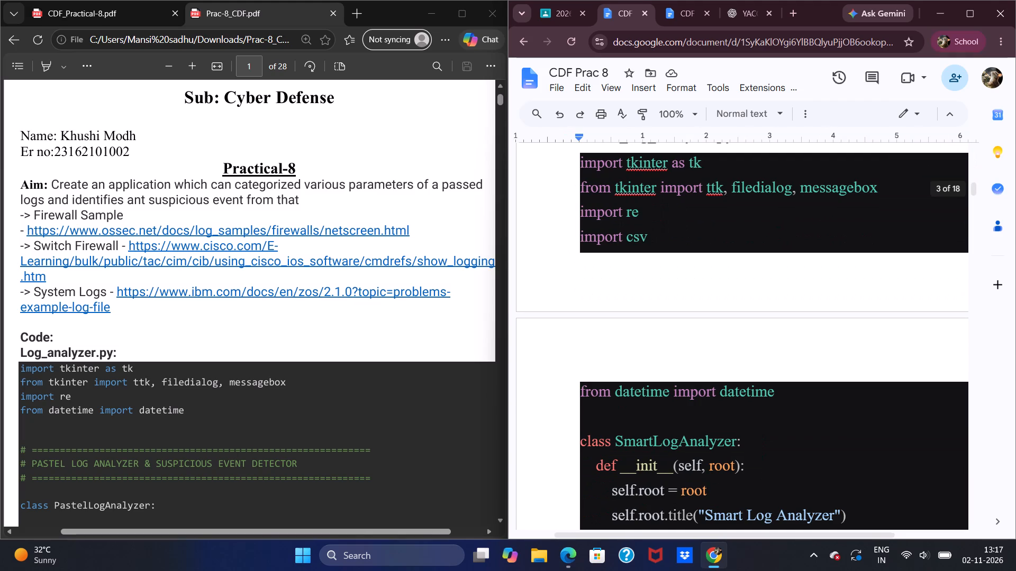
pyautogui.scroll(-3, 683, 411)
pyautogui.scroll(1, 683, 411)
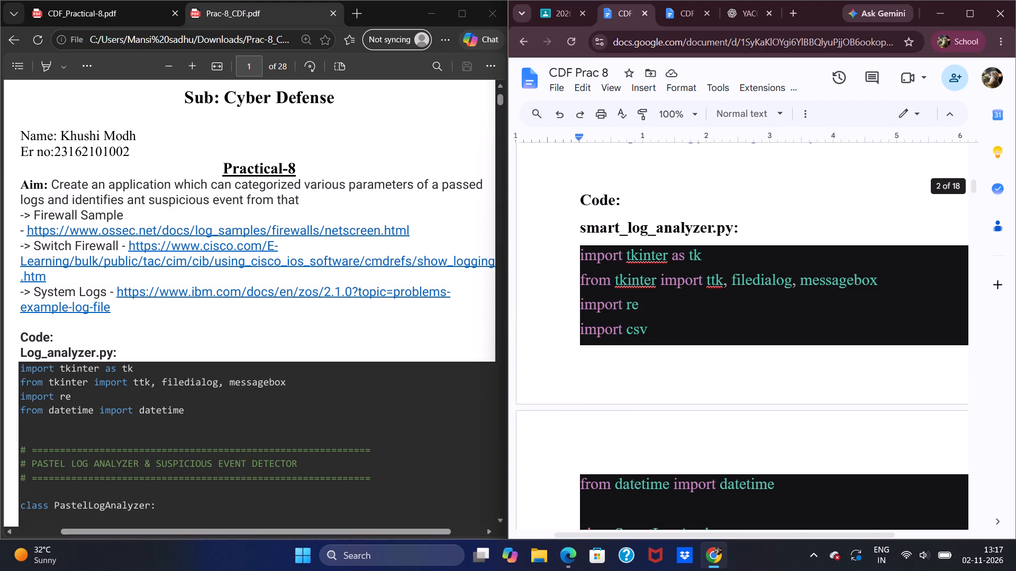
# Examine the Log_analyzer.py interface code in Prac-8_CDF.pdf from class initialization through the header, log input and results filter.
pyautogui.scroll(-4, 343, 382)
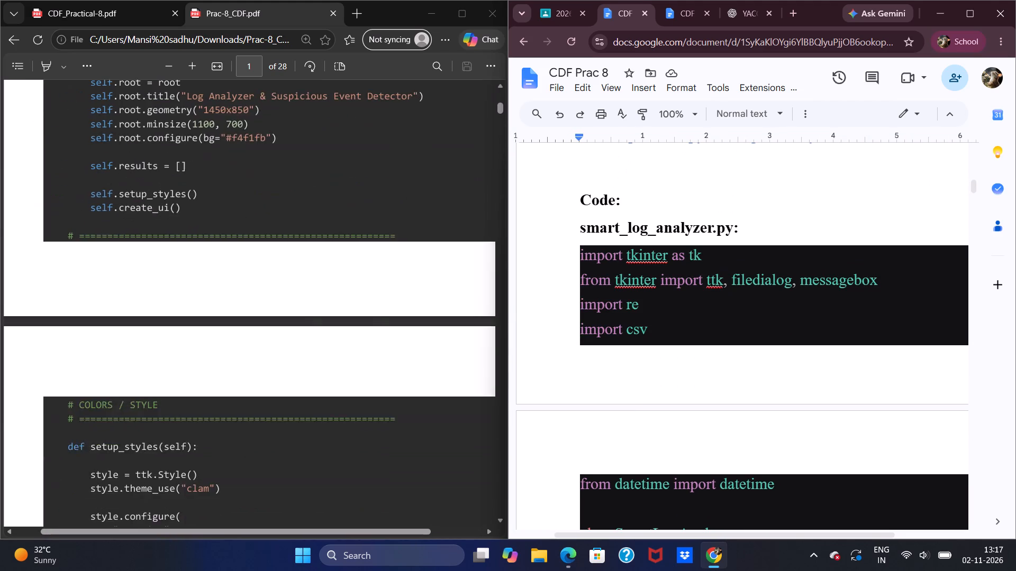
pyautogui.scroll(-9, 343, 382)
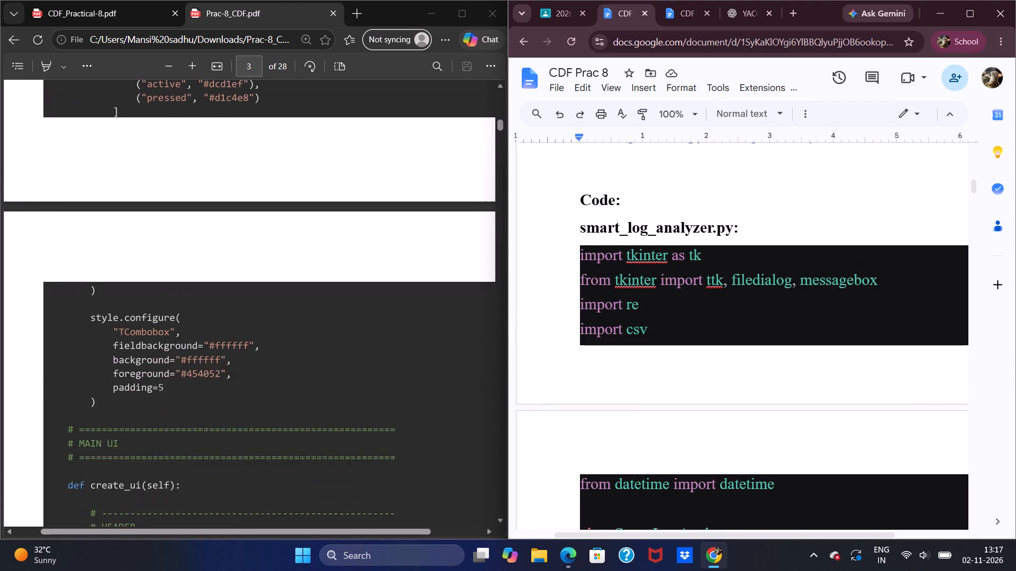
pyautogui.scroll(-9, 343, 382)
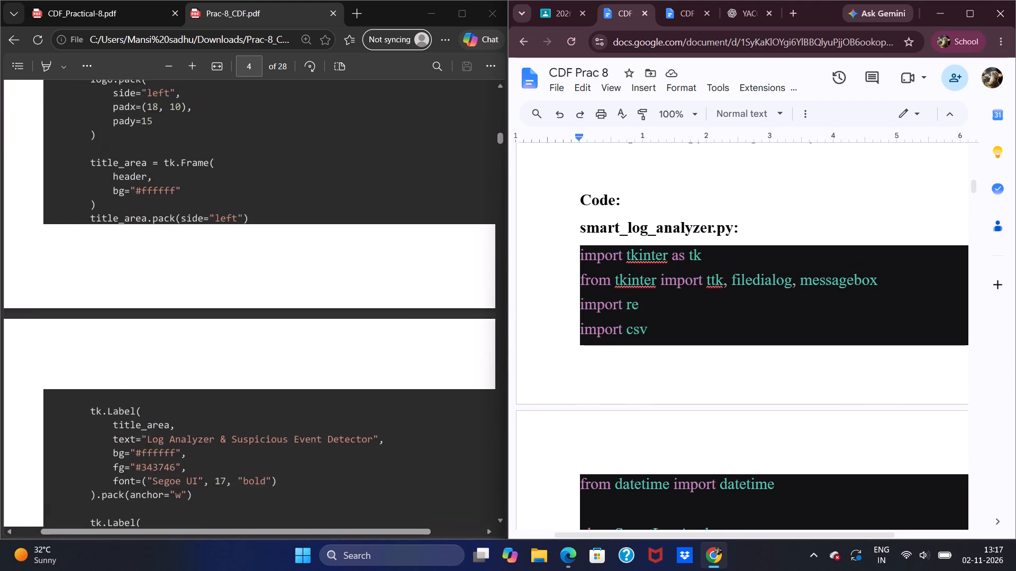
pyautogui.scroll(-9, 343, 382)
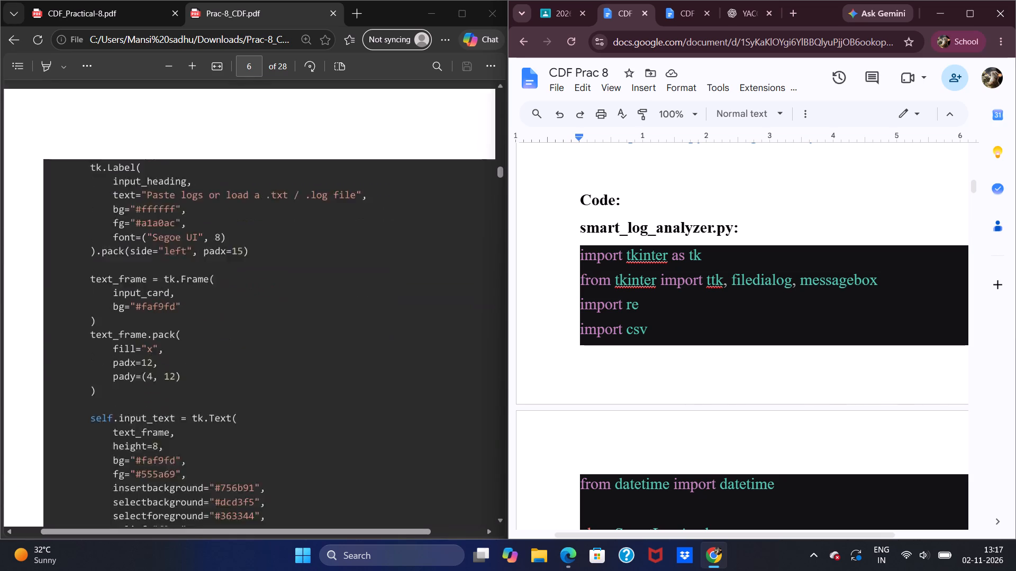
pyautogui.scroll(-8, 343, 382)
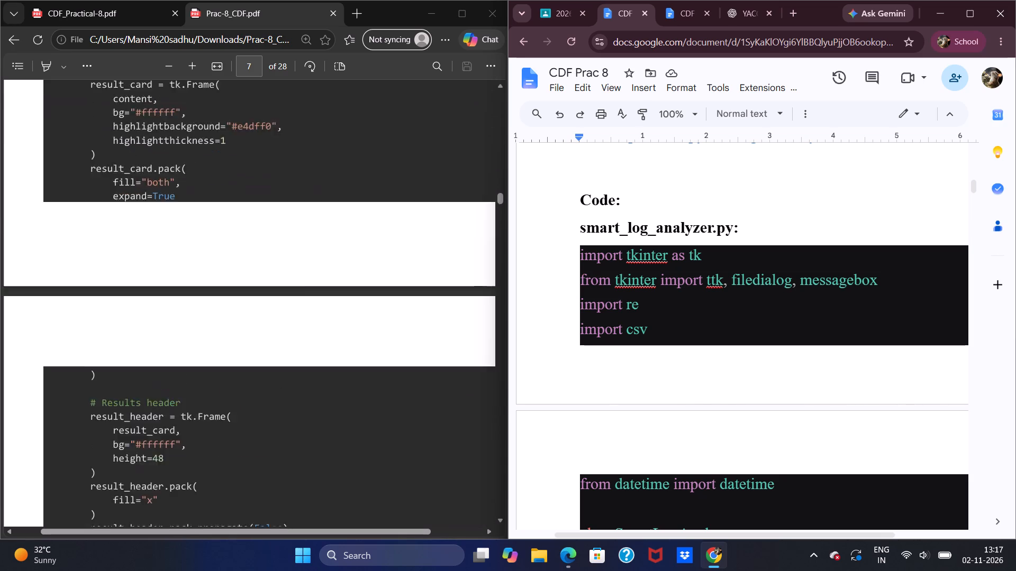
pyautogui.scroll(-4, 343, 382)
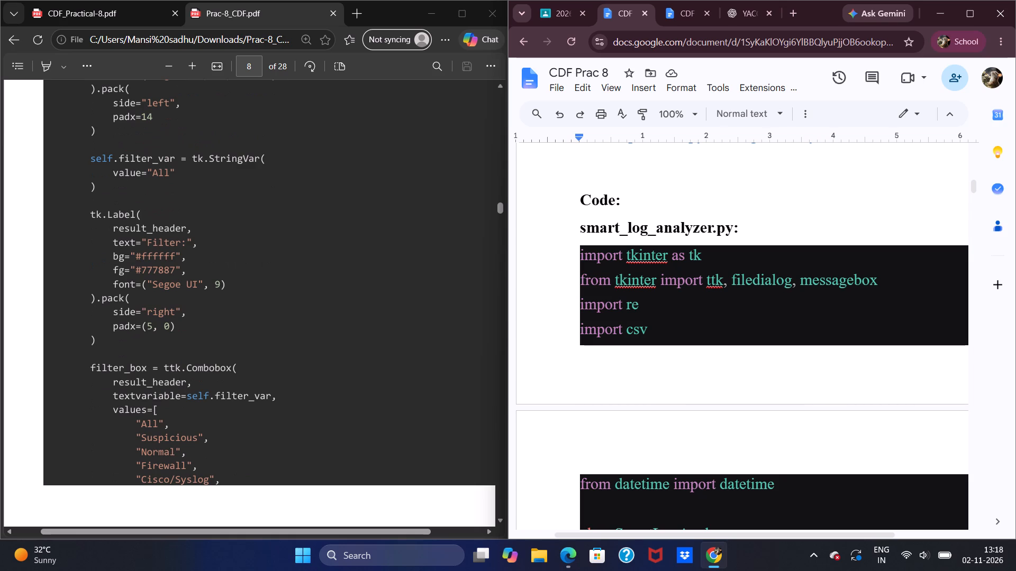
pyautogui.scroll(-2, 369, 449)
pyautogui.scroll(1, 369, 449)
pyautogui.scroll(-1, 369, 449)
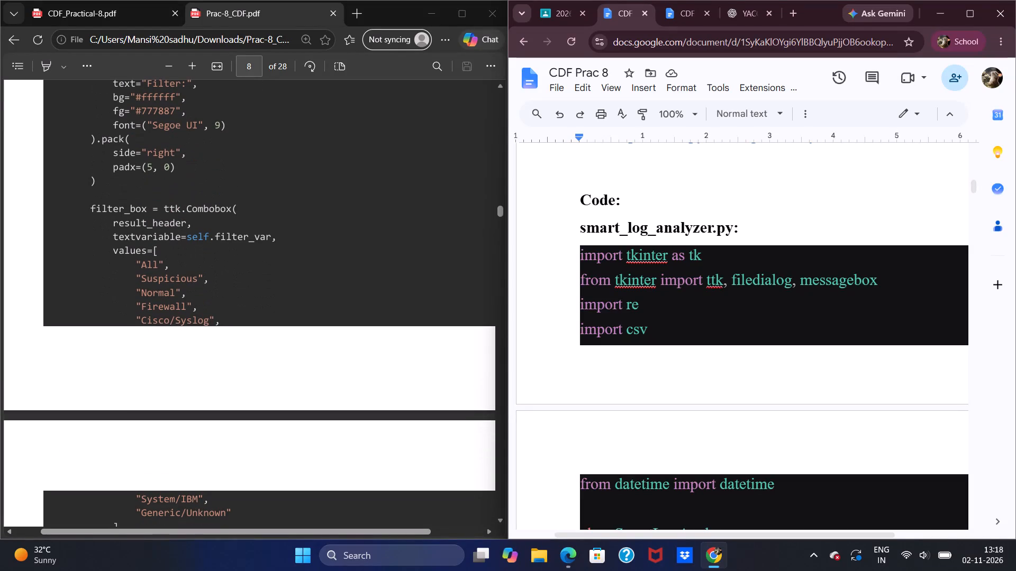
# Examine the PDF's table, footer, stat card and log parsing code, with the document at its toolbar button code.
pyautogui.scroll(-9, 743, 413)
pyautogui.scroll(-3, 320, 445)
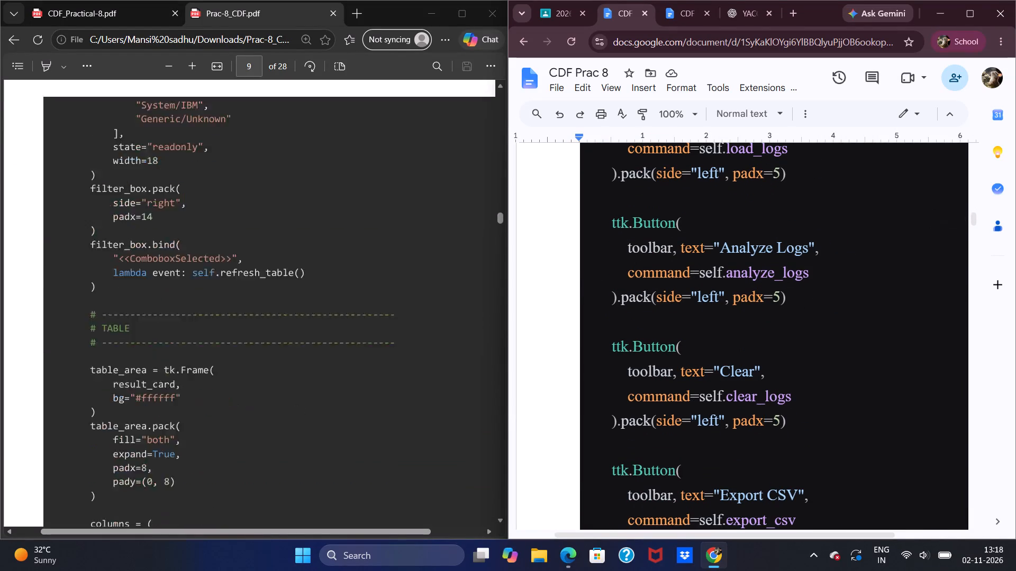
pyautogui.scroll(-10, 320, 445)
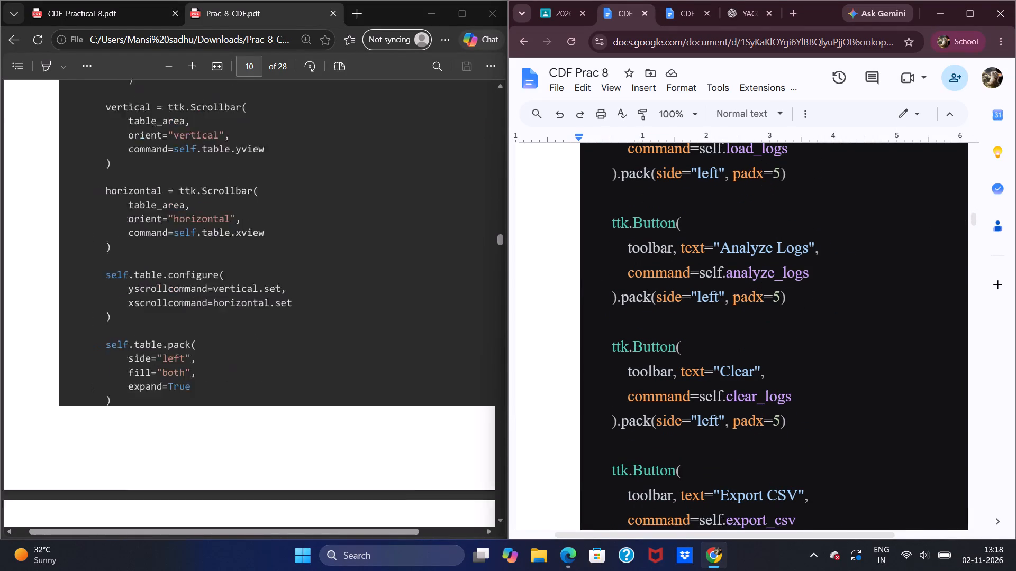
pyautogui.scroll(-5, 320, 445)
pyautogui.hscroll(-1, 320, 445)
pyautogui.scroll(-3, 320, 445)
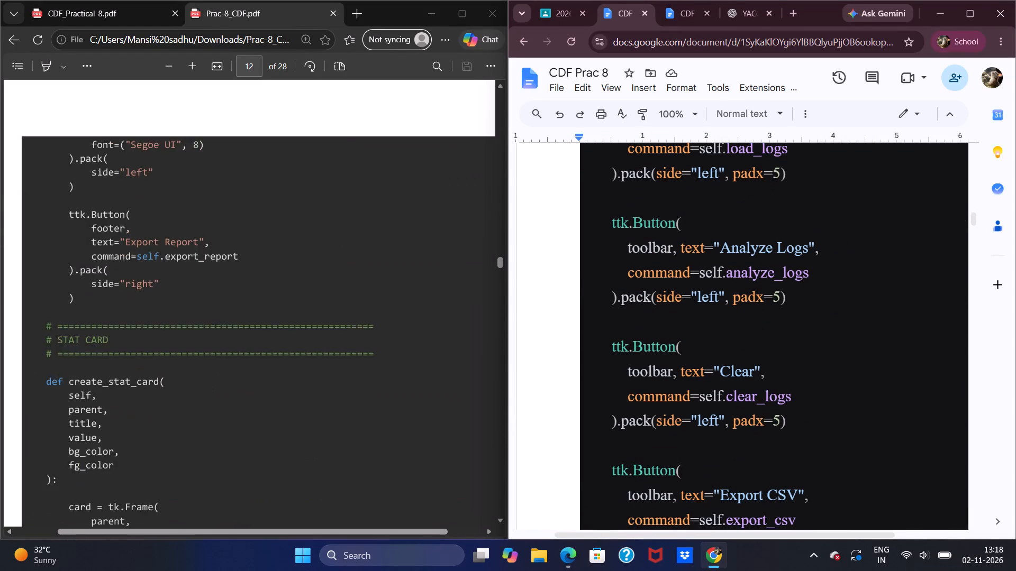
pyautogui.scroll(-9, 320, 445)
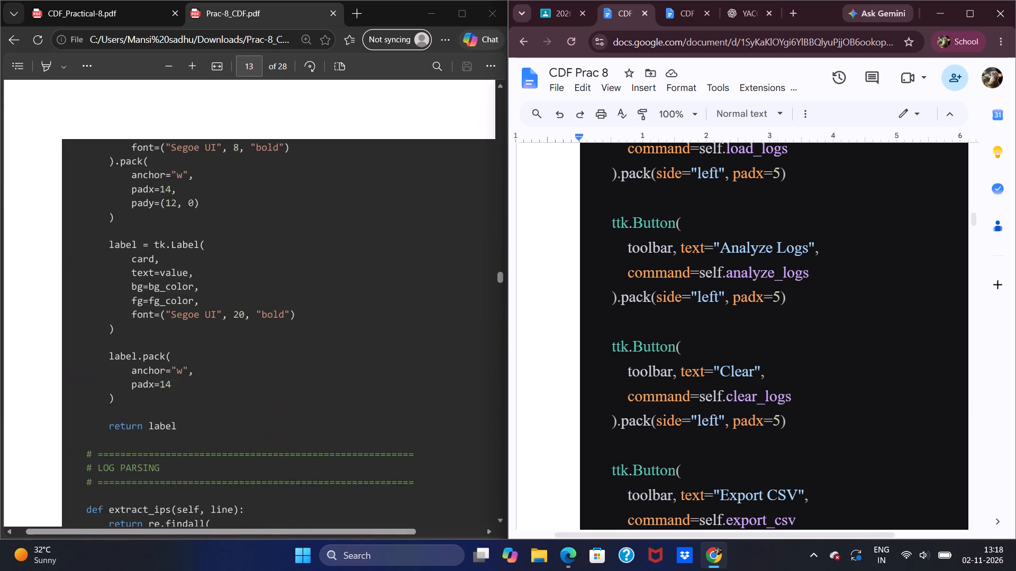
pyautogui.scroll(-9, 320, 445)
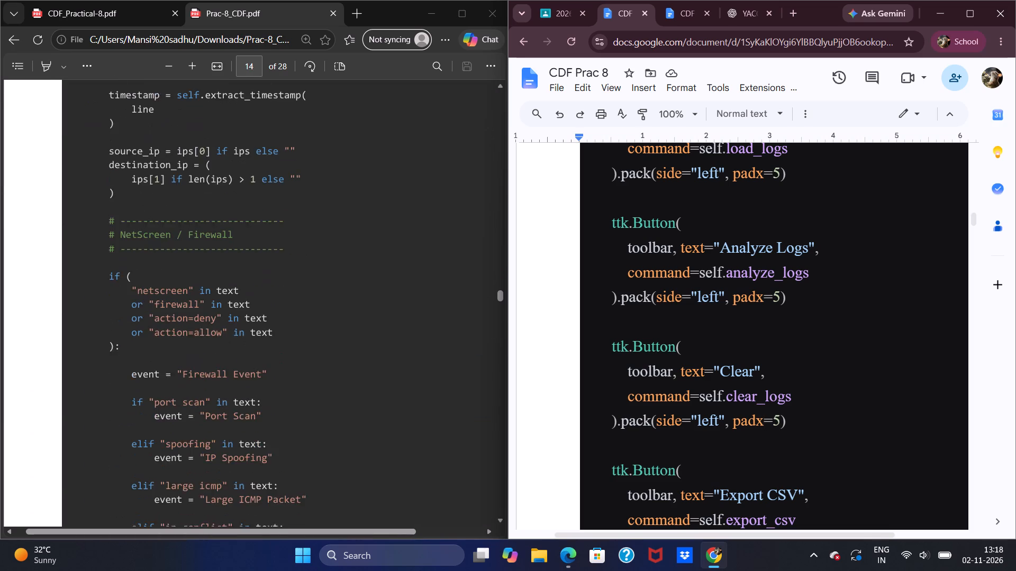
pyautogui.scroll(-8, 320, 445)
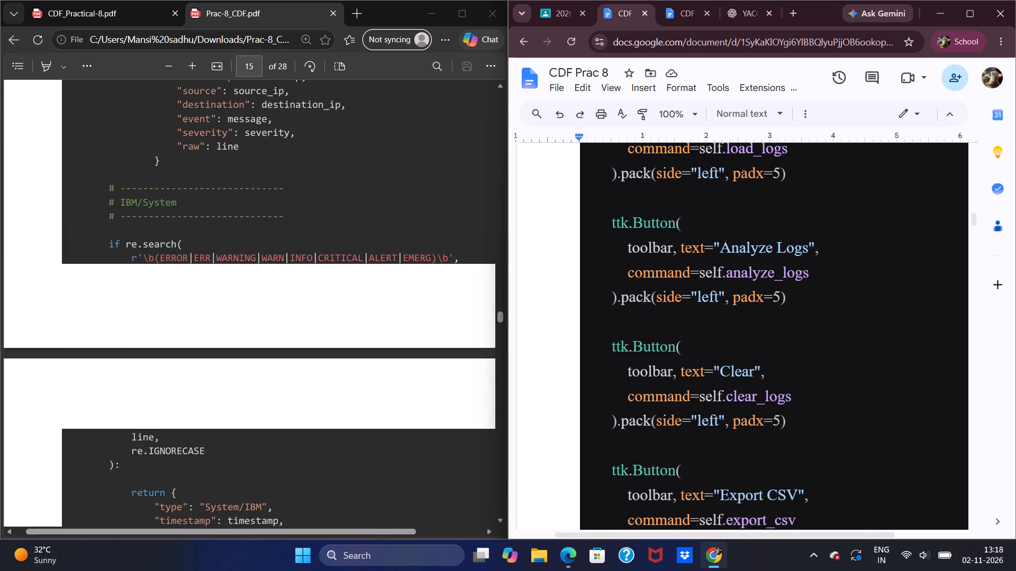
# Examine the PDF's suspicious event detection, analysis, table refresh and report export code through to the Sample_logs.txt section.
pyautogui.scroll(-8, 320, 445)
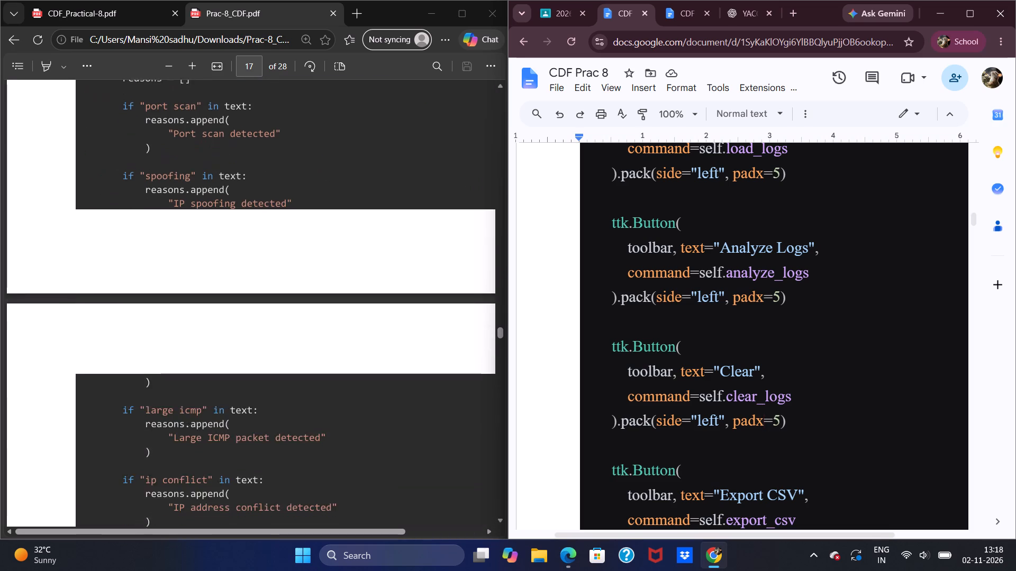
pyautogui.scroll(-8, 320, 445)
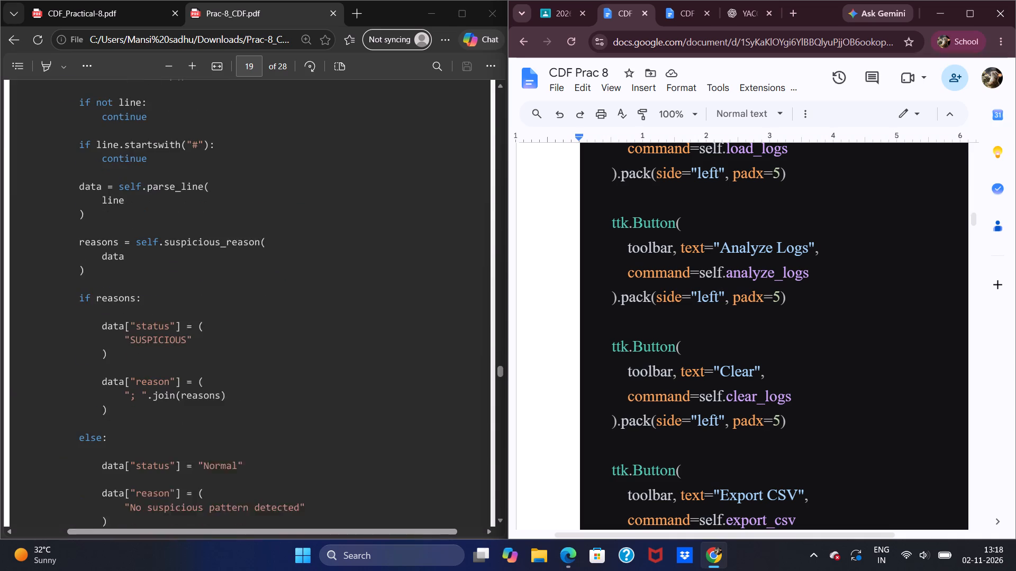
pyautogui.scroll(-10, 320, 445)
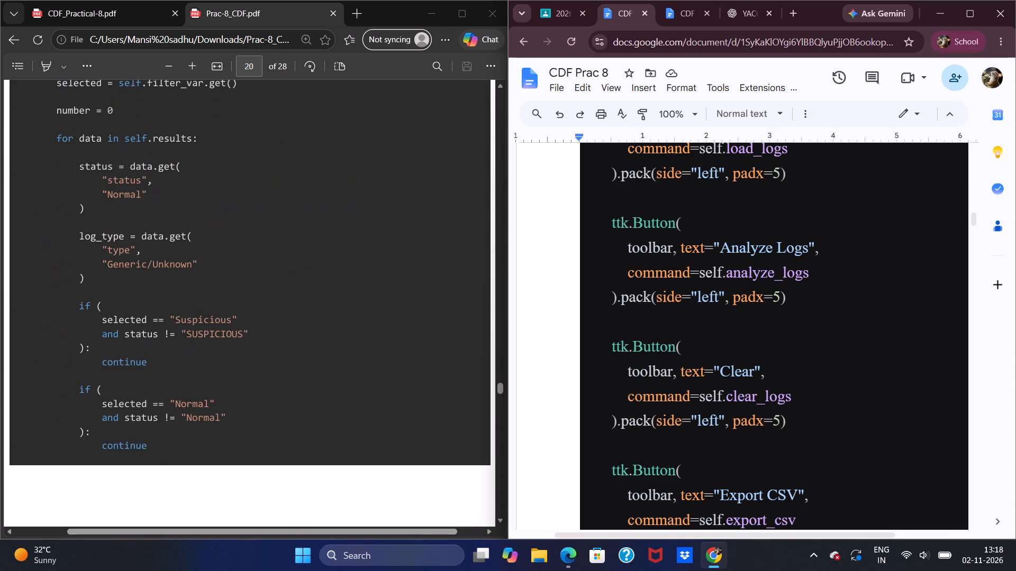
pyautogui.scroll(-11, 320, 445)
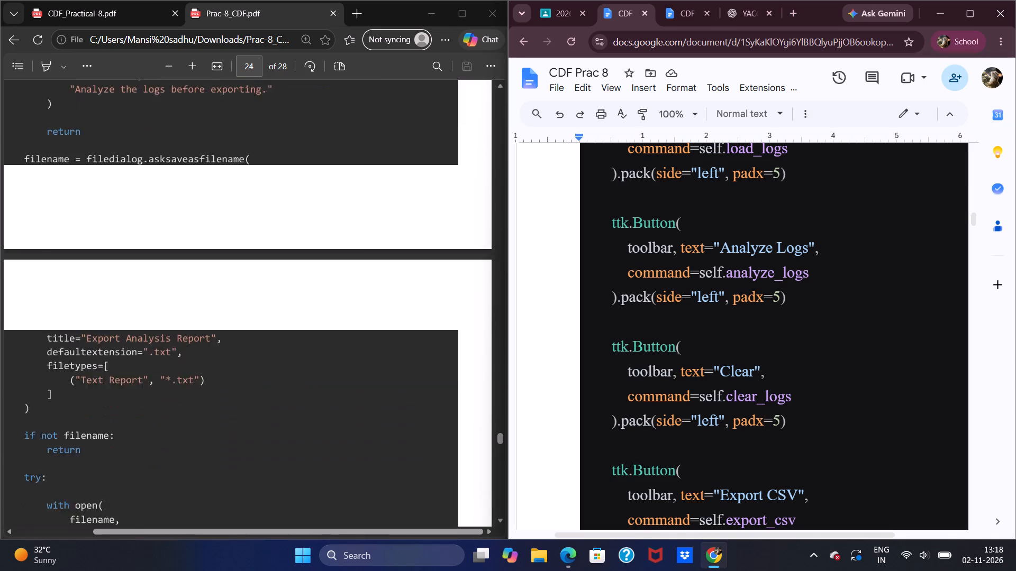
pyautogui.scroll(-7, 320, 445)
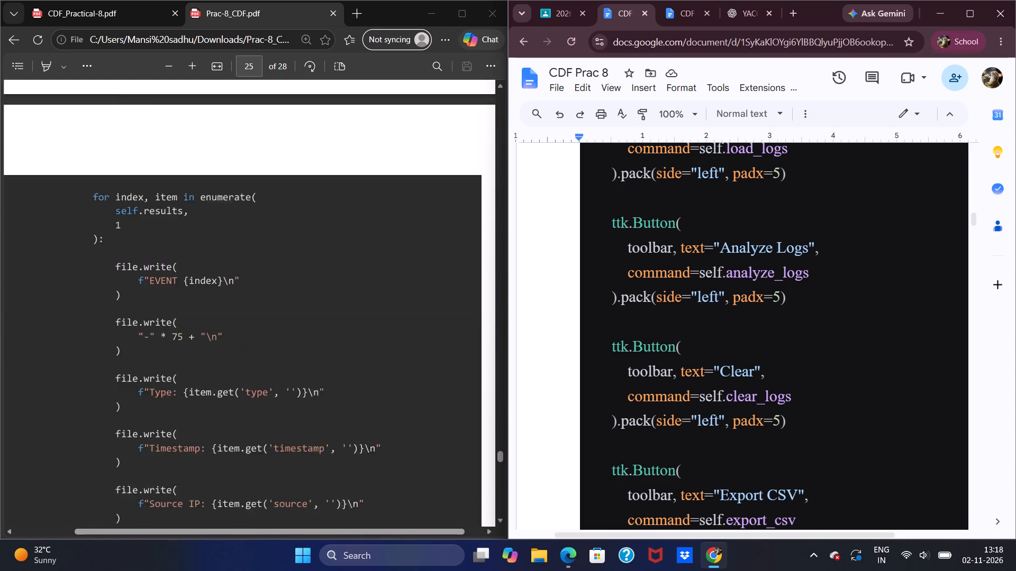
pyautogui.scroll(-5, 320, 445)
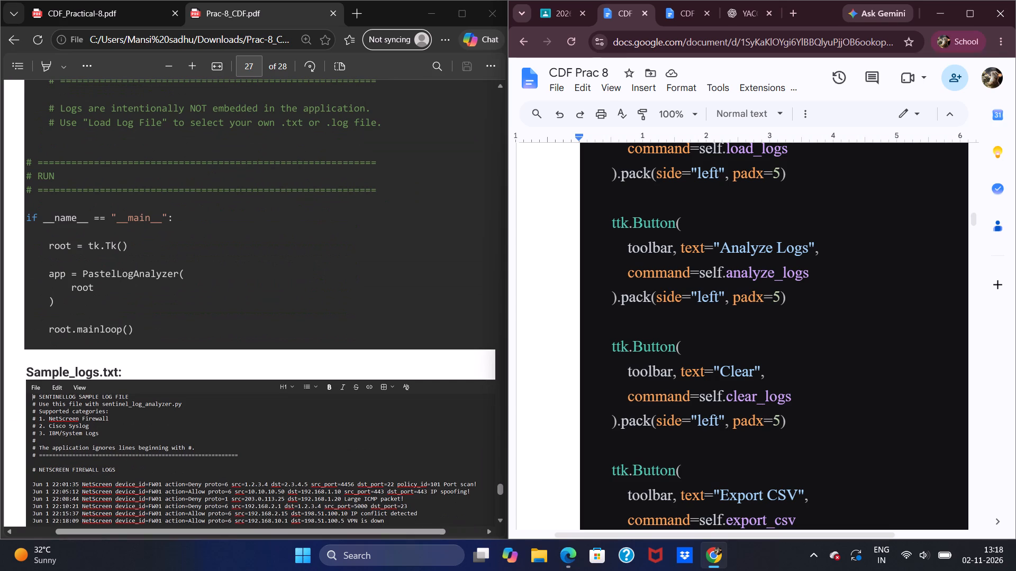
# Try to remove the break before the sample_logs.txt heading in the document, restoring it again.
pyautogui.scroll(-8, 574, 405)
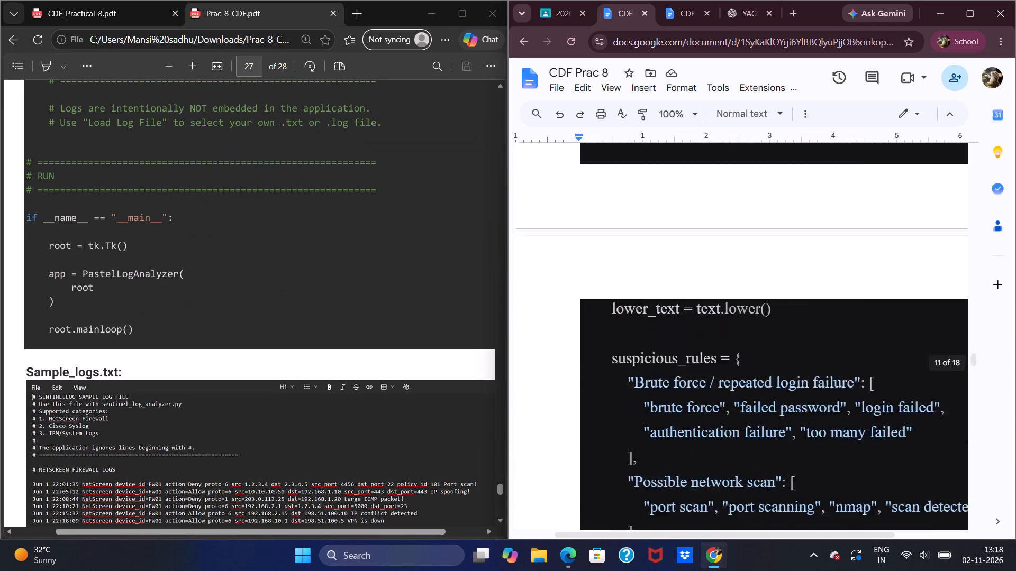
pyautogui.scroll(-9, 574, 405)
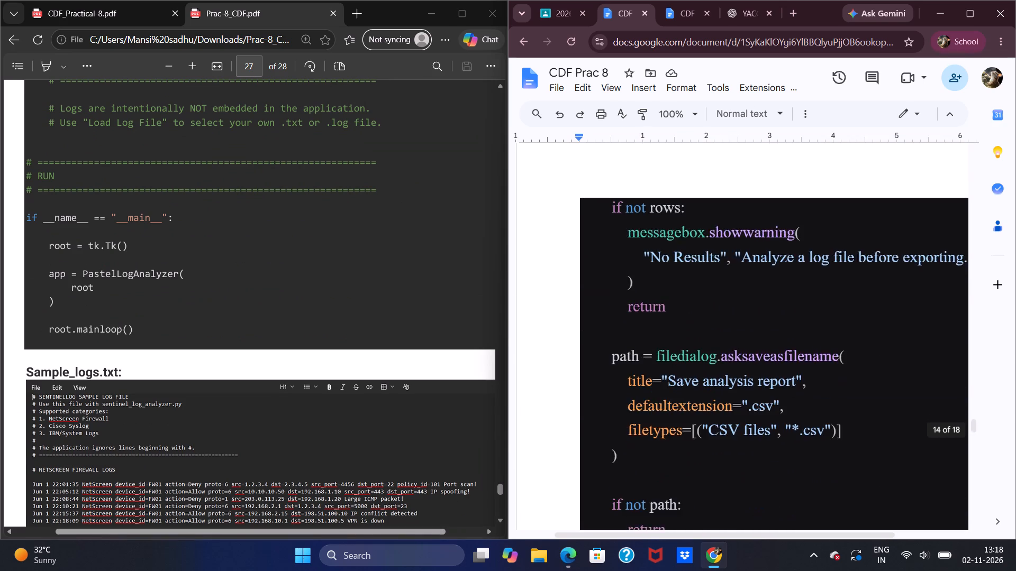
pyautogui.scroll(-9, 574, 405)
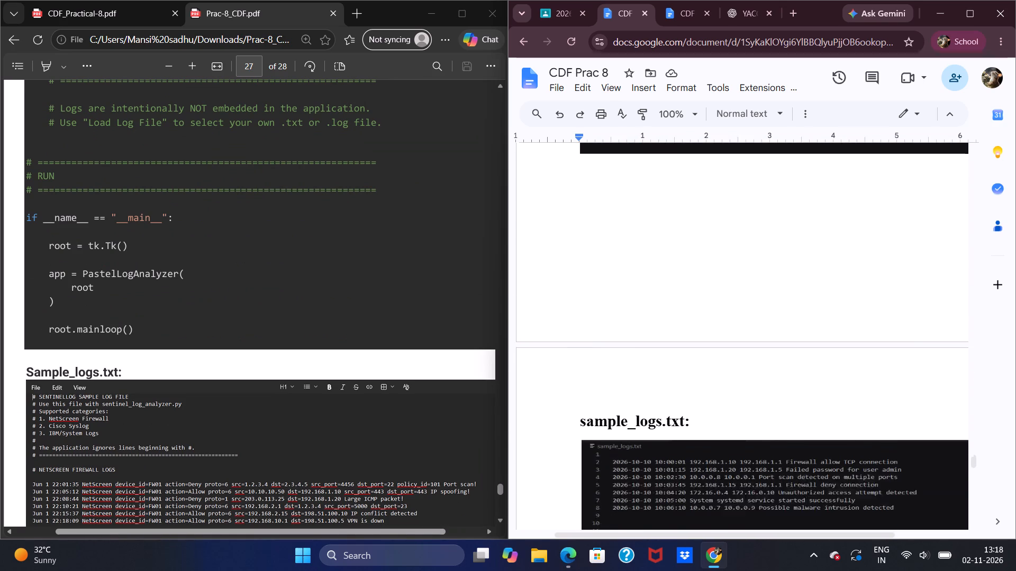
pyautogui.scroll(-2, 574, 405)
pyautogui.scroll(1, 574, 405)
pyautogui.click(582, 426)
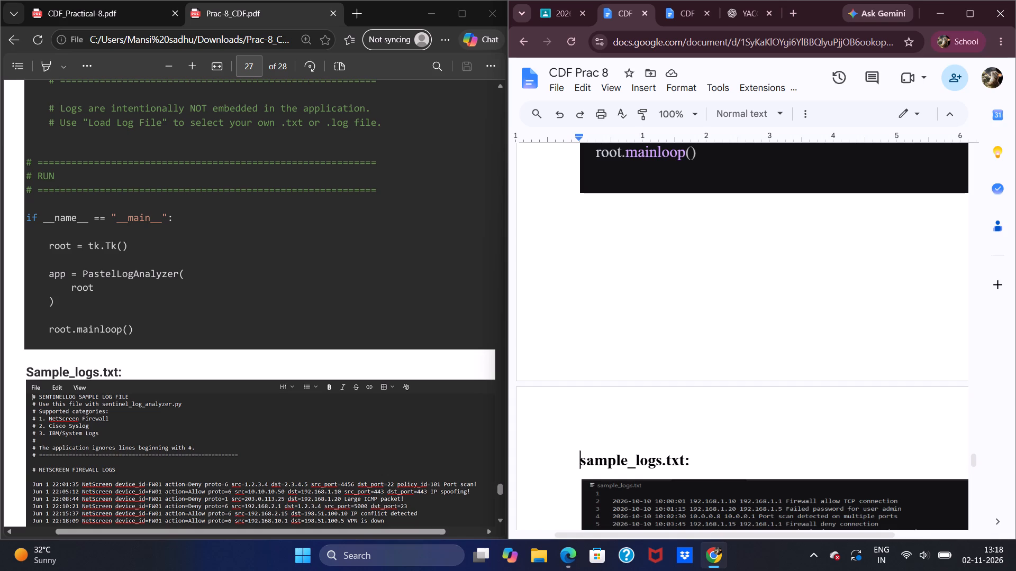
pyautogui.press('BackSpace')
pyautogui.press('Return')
# Compare the sample log listings and the first Output screenshots in the PDF and the document.
pyautogui.scroll(-1, 582, 426)
pyautogui.scroll(-1, 639, 452)
pyautogui.scroll(-1, 275, 415)
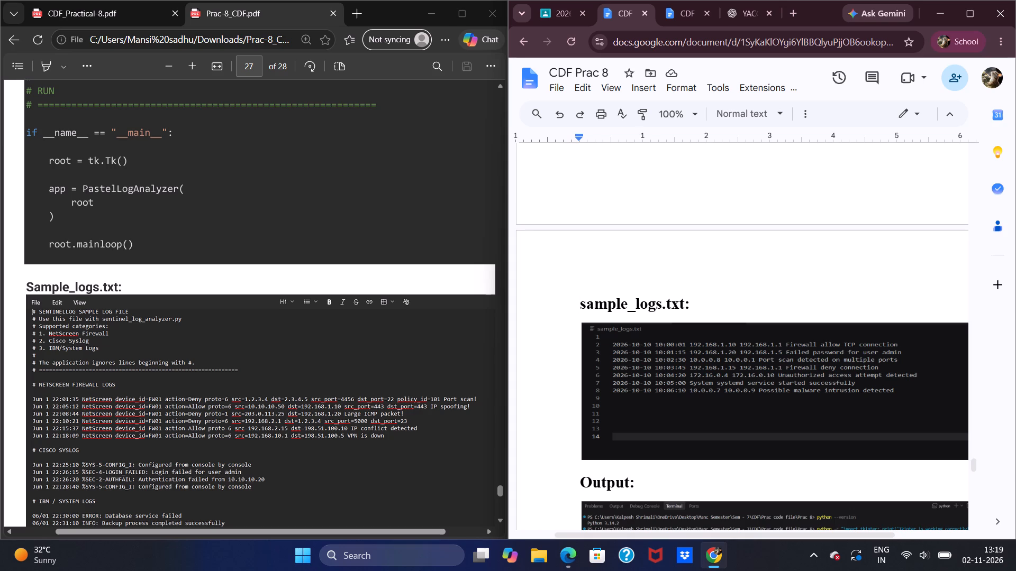
pyautogui.scroll(-1, 206, 407)
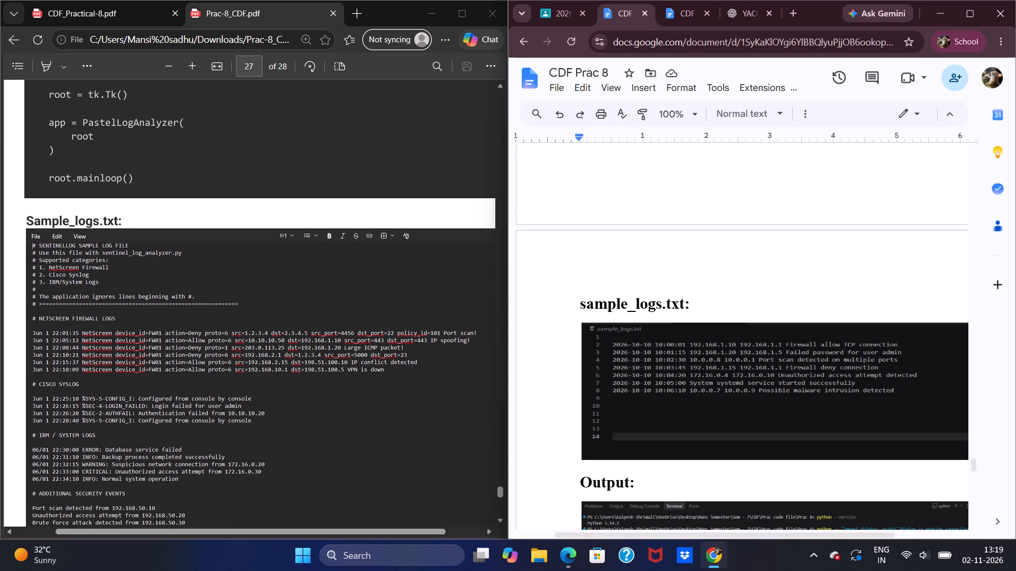
pyautogui.scroll(-1, 330, 390)
pyautogui.scroll(-1, 632, 337)
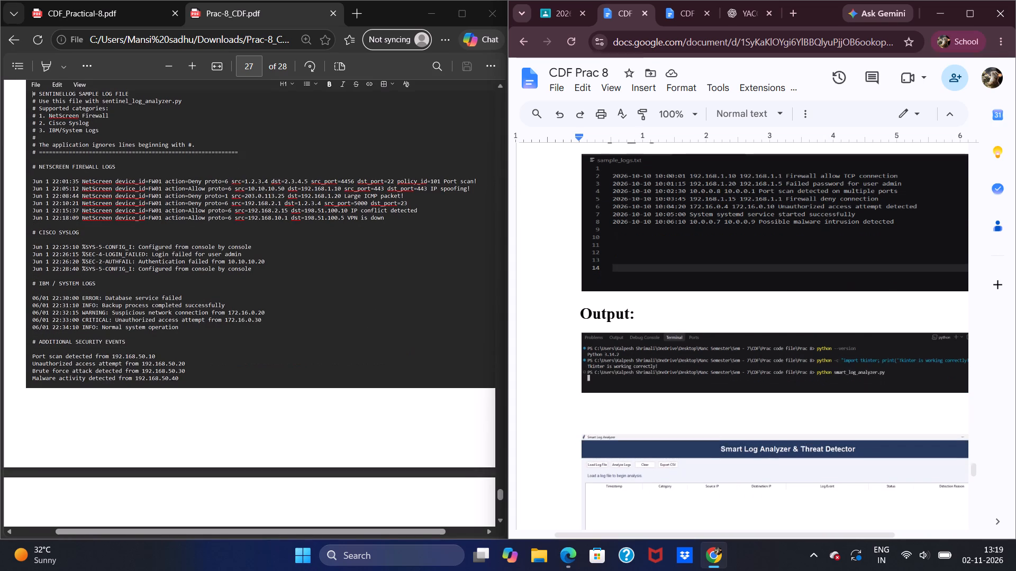
pyautogui.scroll(-1, 632, 337)
pyautogui.scroll(-3, 384, 359)
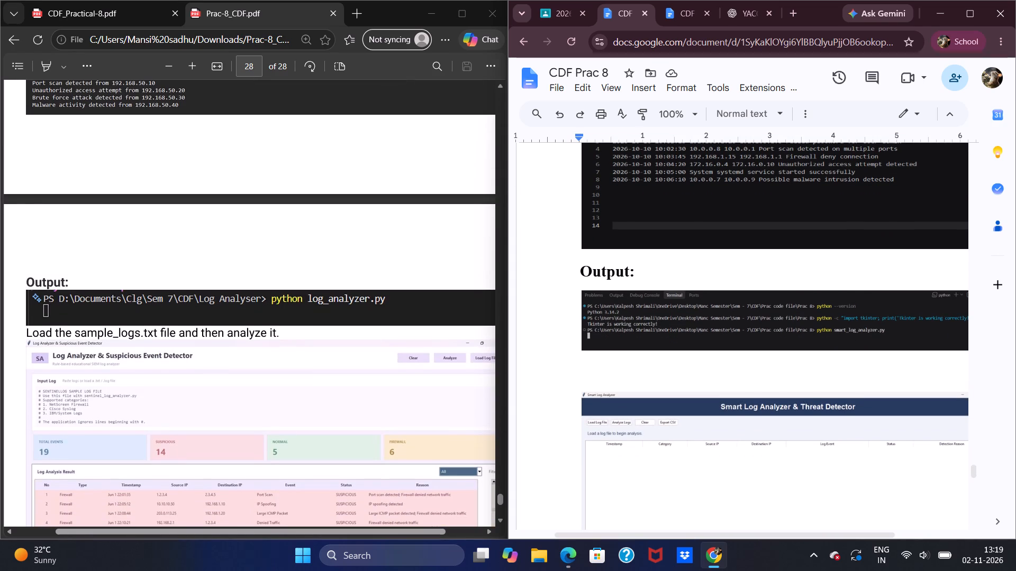
pyautogui.scroll(-1, 620, 385)
pyautogui.scroll(-1, 356, 354)
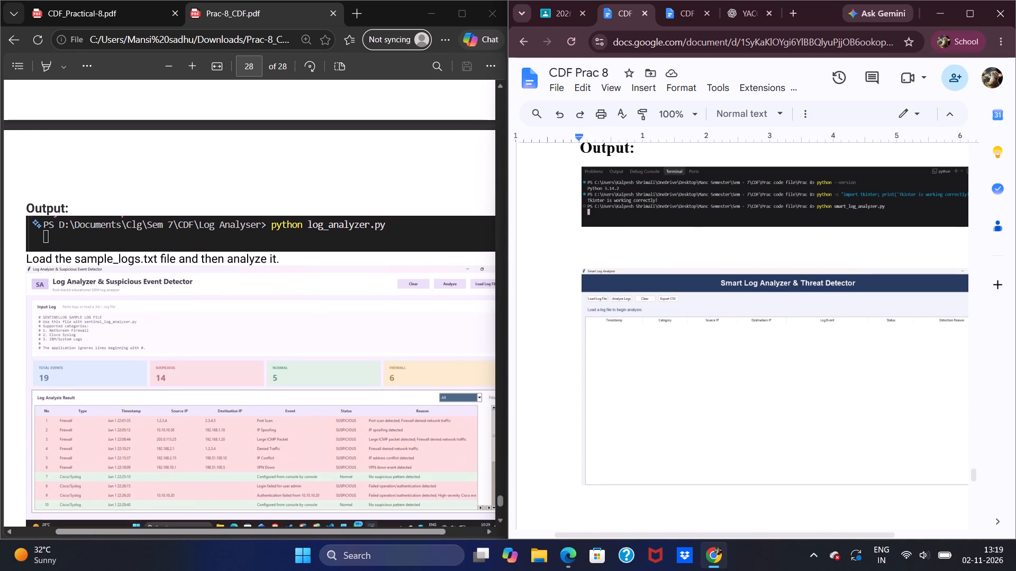
pyautogui.scroll(-1, 548, 308)
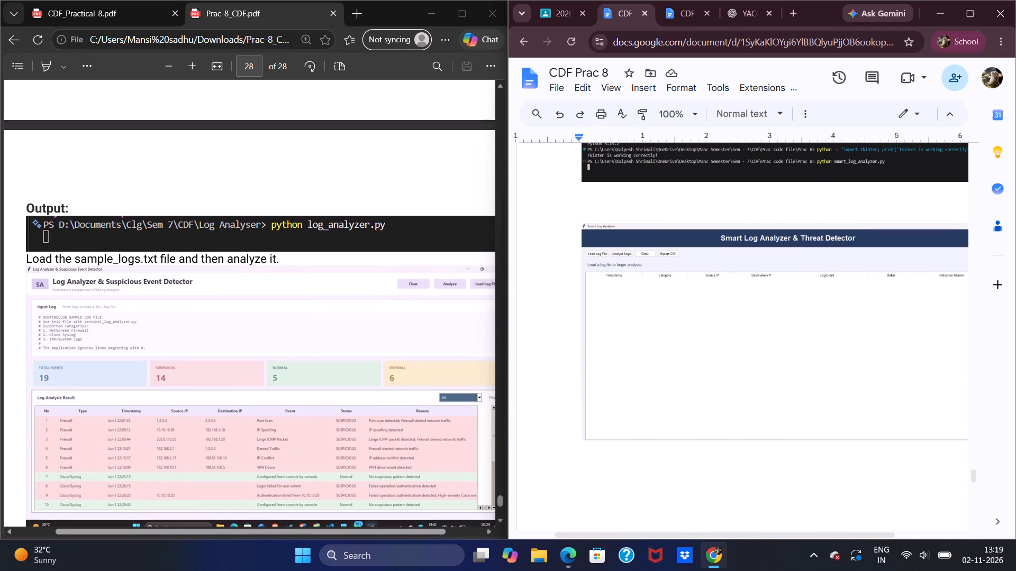
pyautogui.scroll(-1, 548, 308)
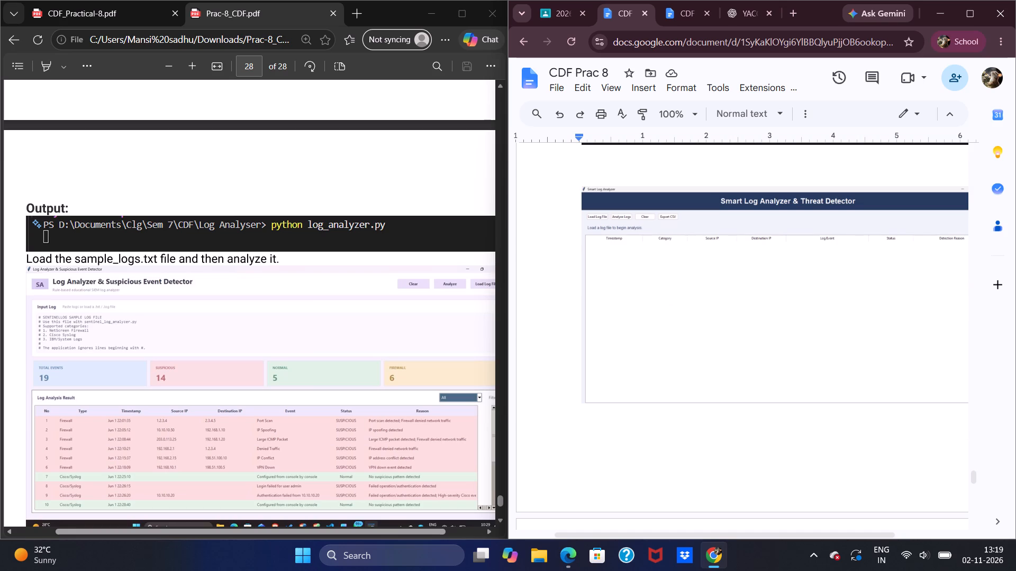
pyautogui.scroll(-3, 355, 364)
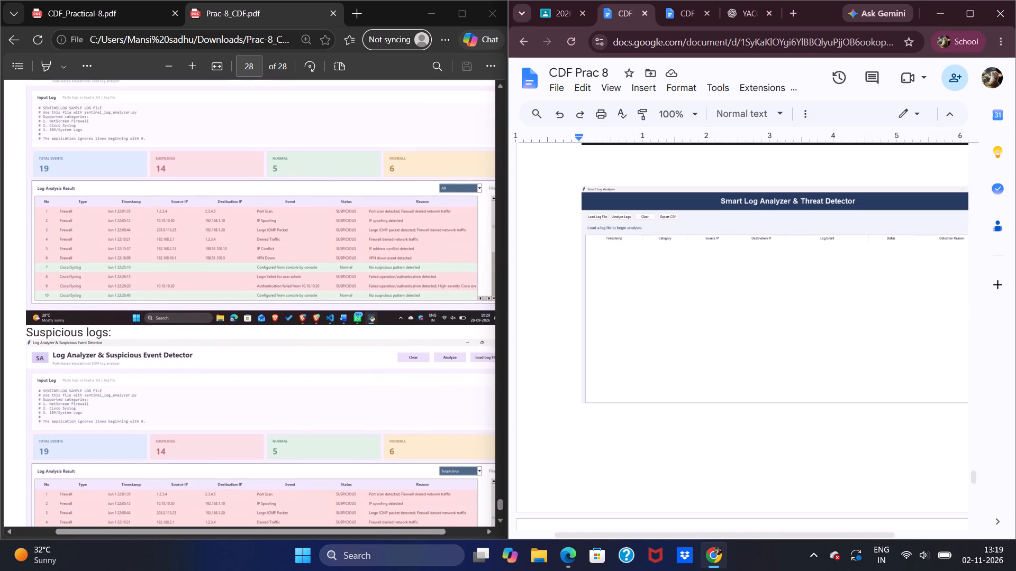
pyautogui.scroll(-3, 640, 358)
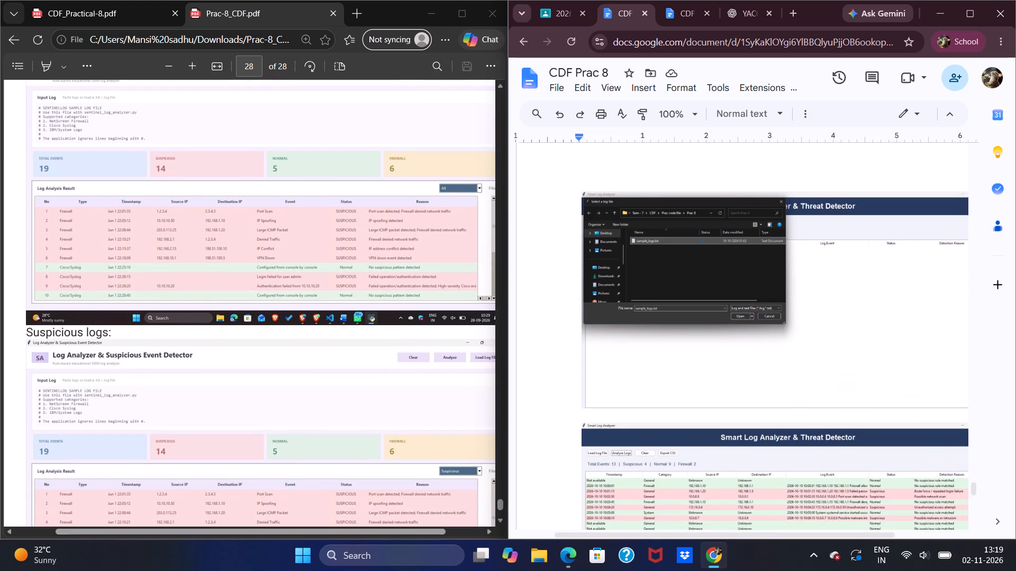
# Compare the remaining output screenshots: the PDF's suspicious logs view against the document's analysis results and CSV export.
pyautogui.scroll(-1, 425, 328)
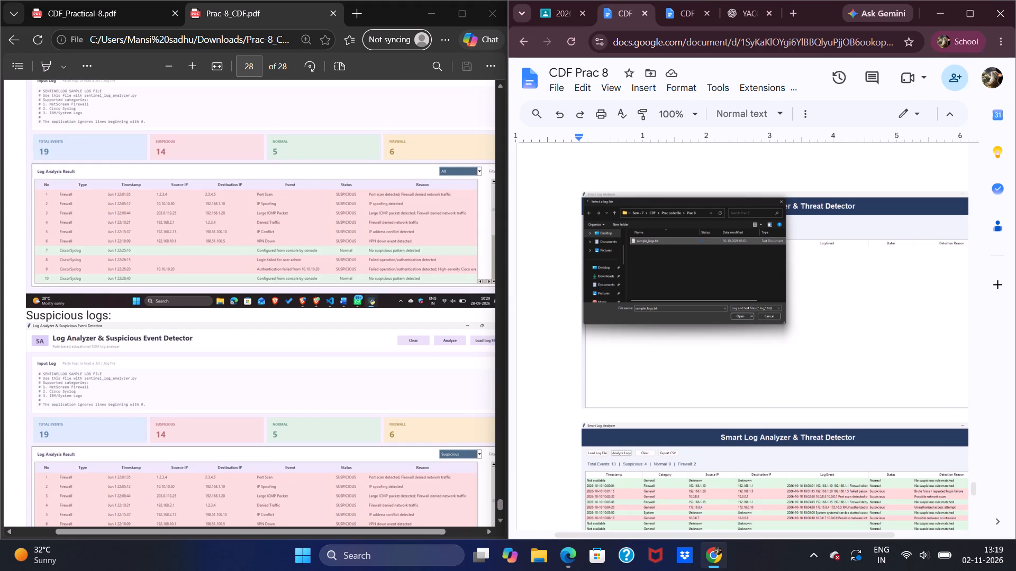
pyautogui.scroll(-1, 606, 338)
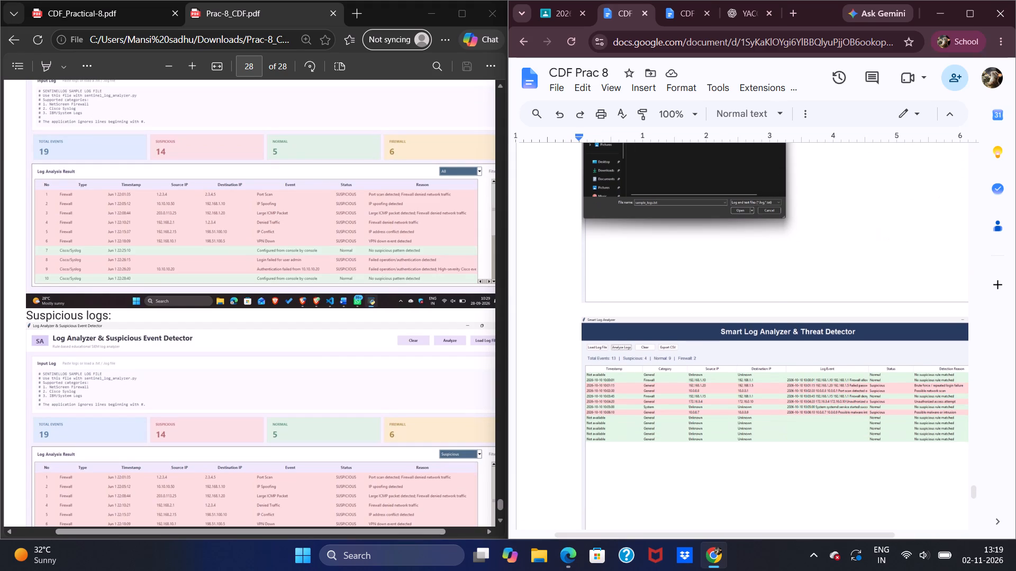
pyautogui.scroll(-3, 606, 338)
pyautogui.scroll(2, 660, 337)
pyautogui.scroll(-1, 660, 337)
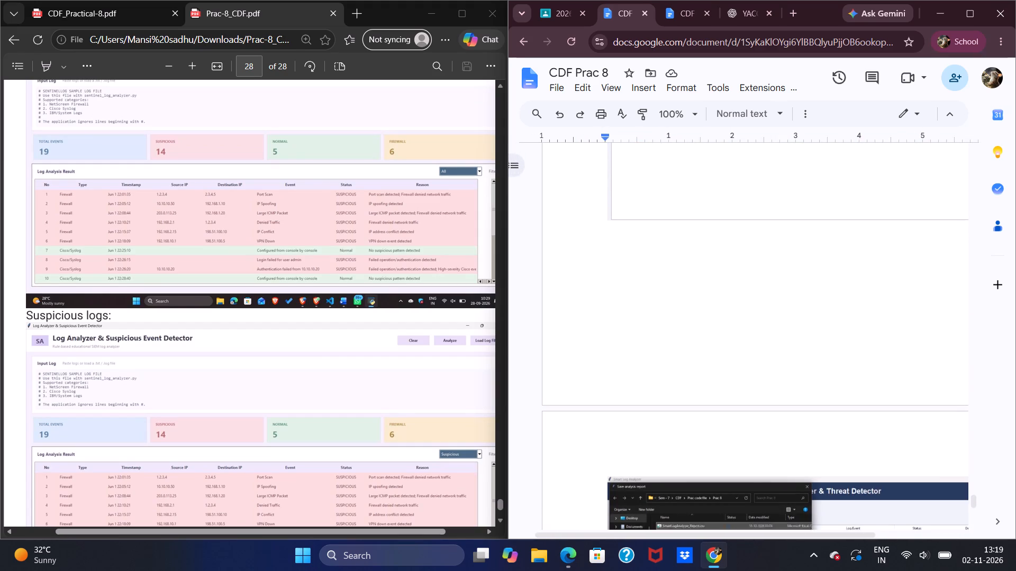
pyautogui.scroll(-3, 660, 337)
pyautogui.scroll(-2, 402, 348)
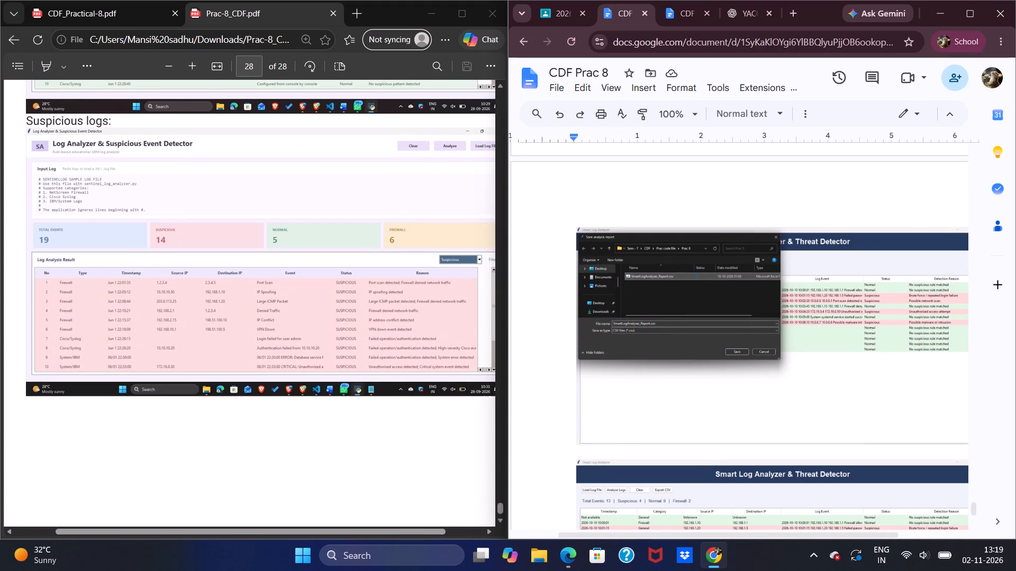
pyautogui.scroll(-1, 402, 348)
pyautogui.scroll(-3, 731, 351)
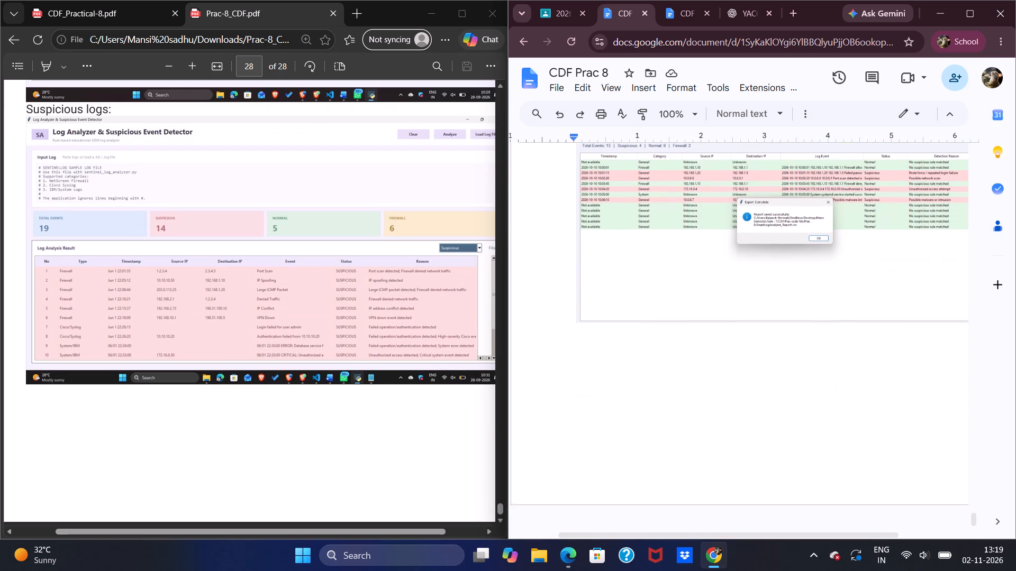
pyautogui.scroll(-3, 731, 351)
pyautogui.scroll(1, 723, 283)
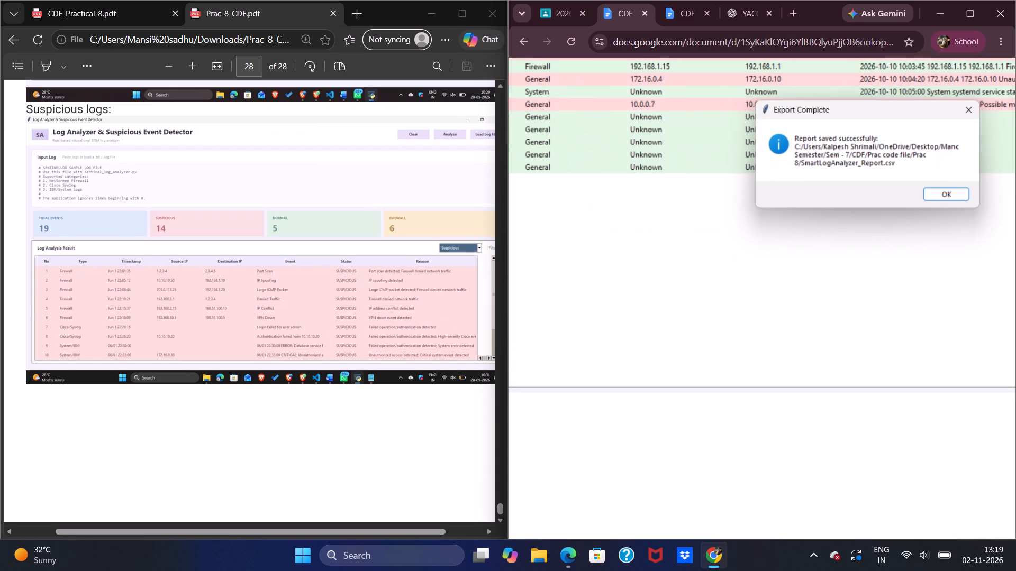
pyautogui.scroll(1, 723, 283)
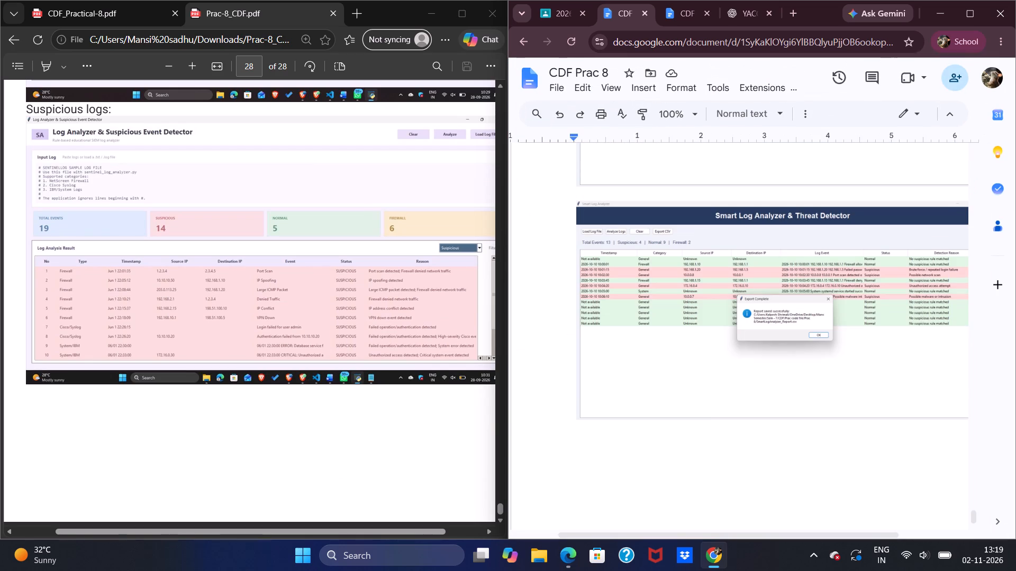
pyautogui.scroll(-3, 388, 323)
pyautogui.scroll(6, 388, 323)
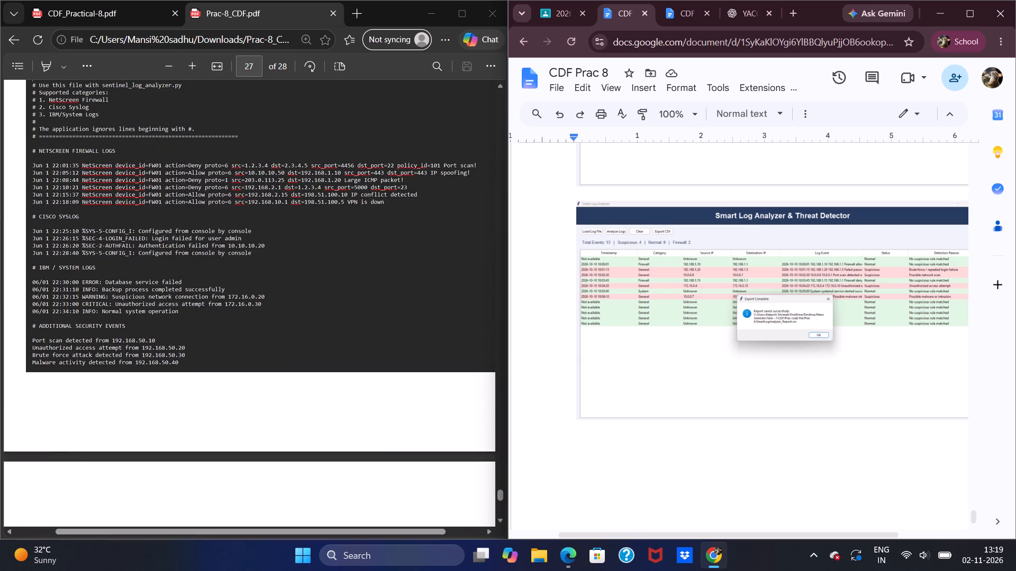
# Minimize the PDF window and maximize the window with the CDF Prac 8 document.
pyautogui.click(425, 8)
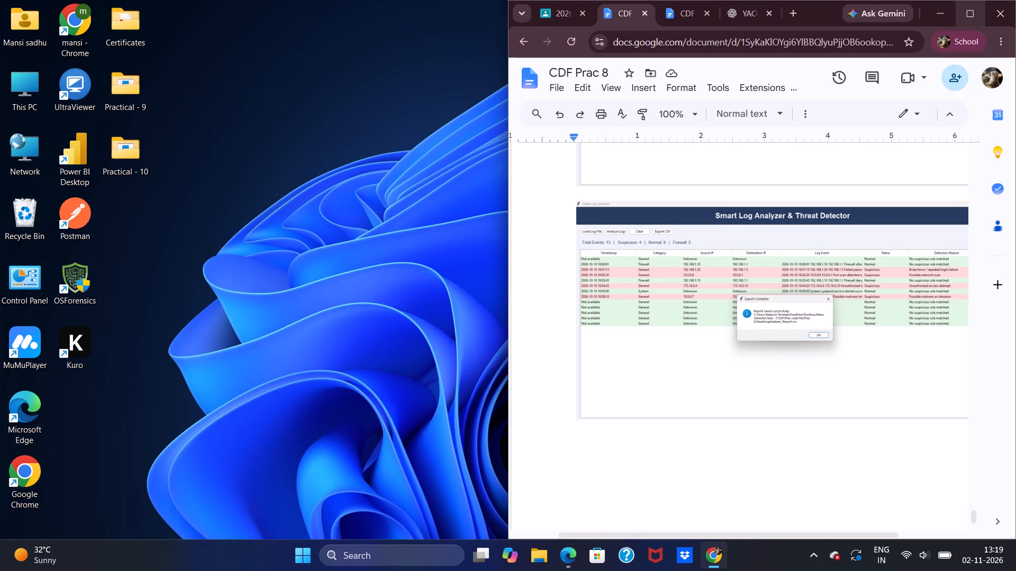
pyautogui.click(969, 10)
# Review the CDF Prac 8 document from its title, aim and references through the smart_log_analyzer.py table setup code.
pyautogui.scroll(20, 711, 230)
pyautogui.scroll(8, 711, 230)
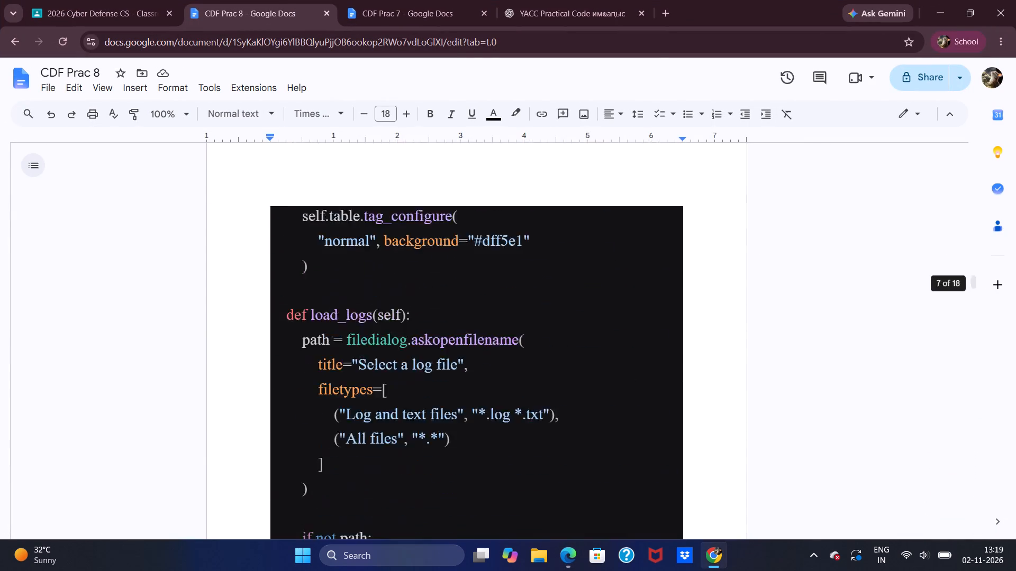
pyautogui.scroll(20, 711, 230)
pyautogui.scroll(-2, 711, 230)
pyautogui.scroll(4, 609, 257)
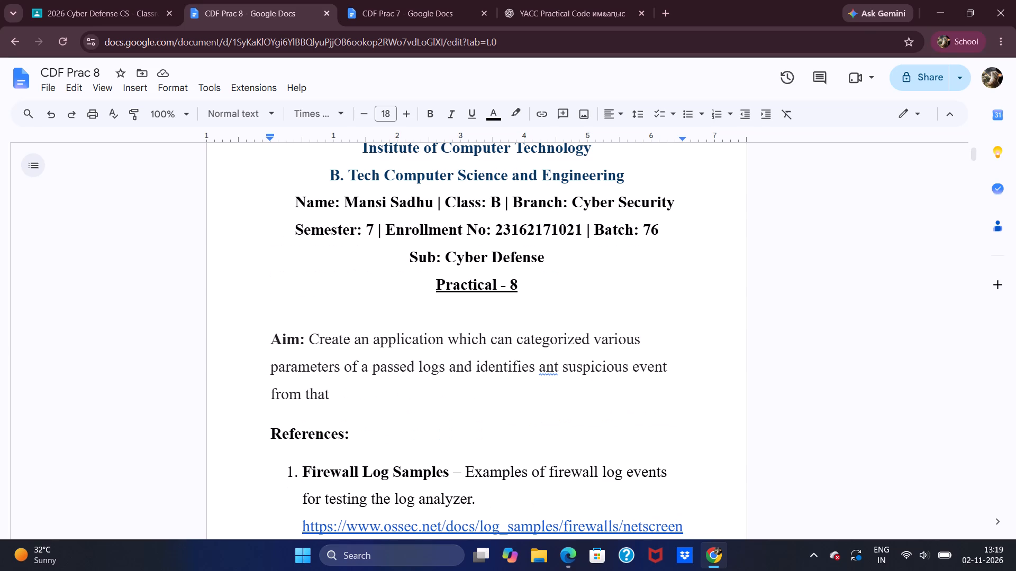
pyautogui.scroll(-1, 609, 257)
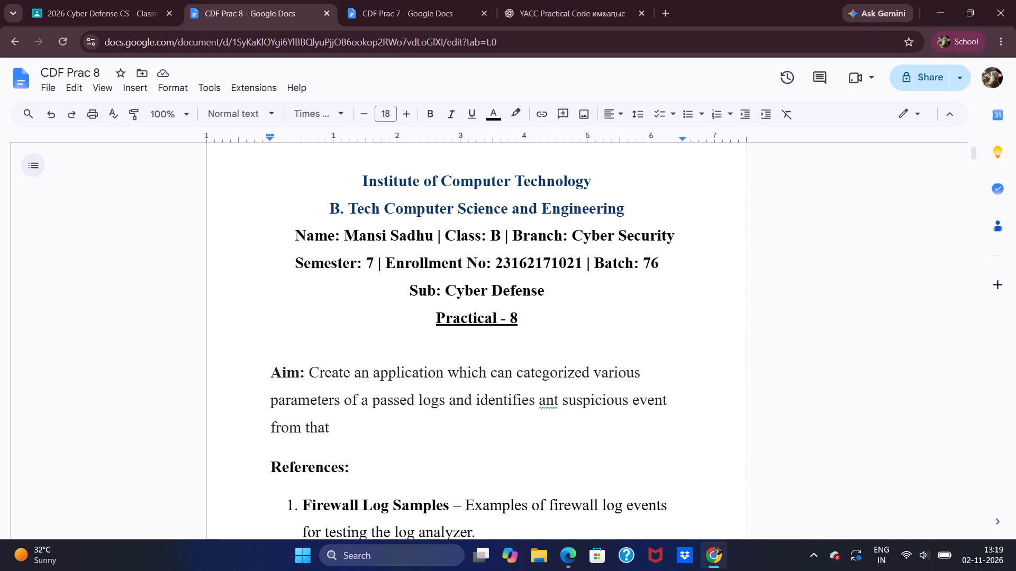
pyautogui.scroll(-2, 630, 276)
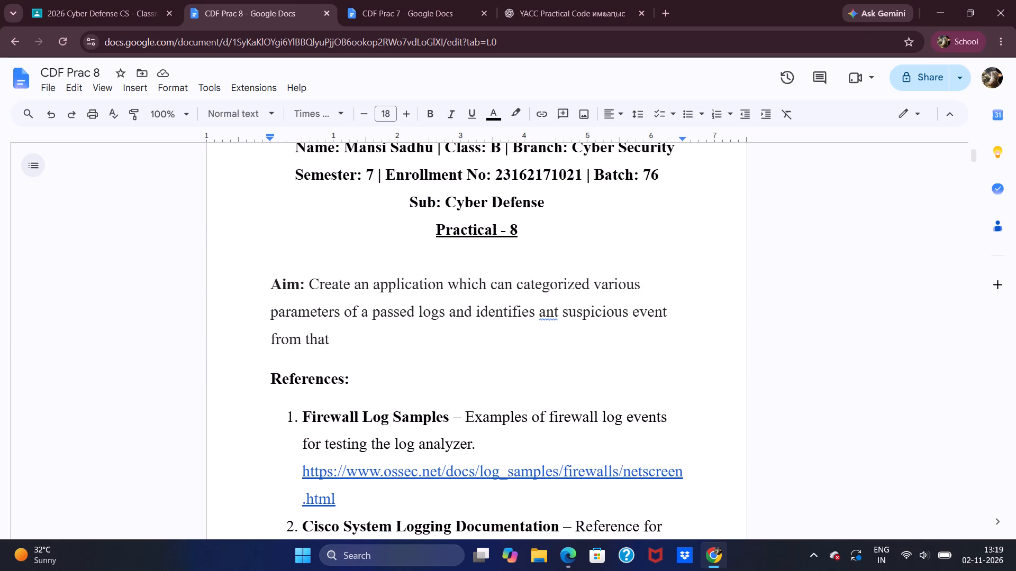
pyautogui.scroll(-6, 630, 276)
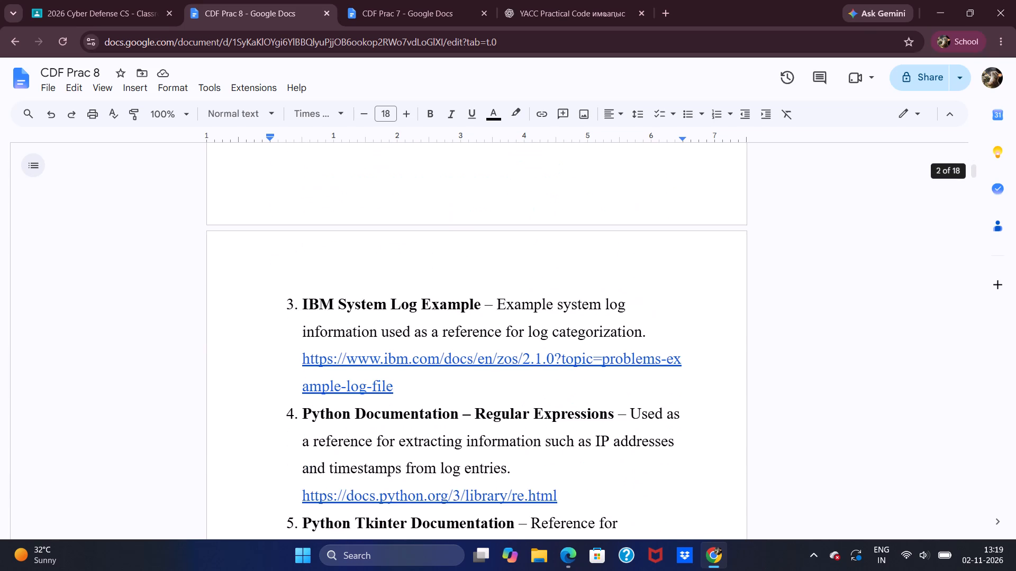
pyautogui.scroll(-6, 630, 276)
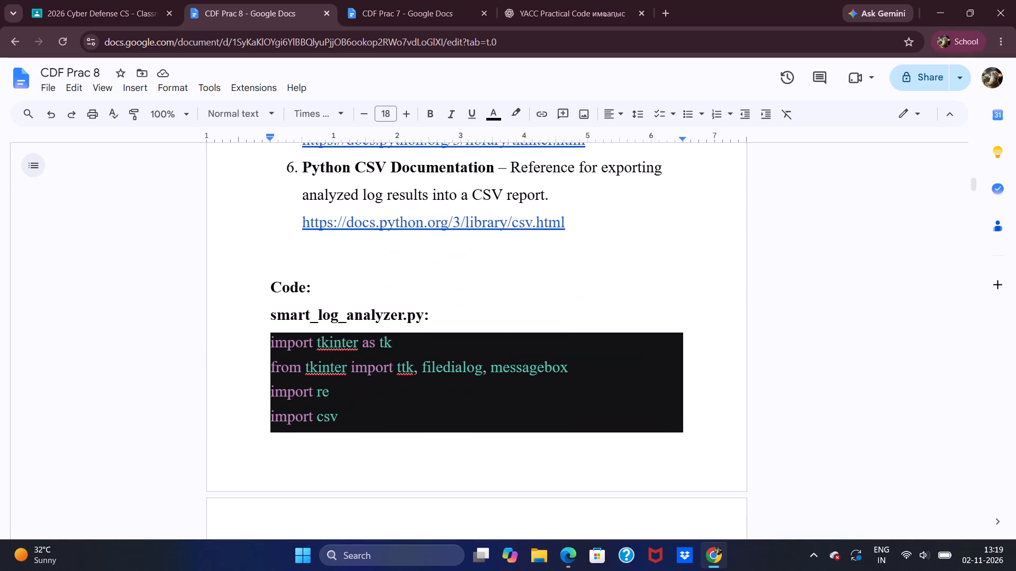
pyautogui.scroll(-5, 630, 276)
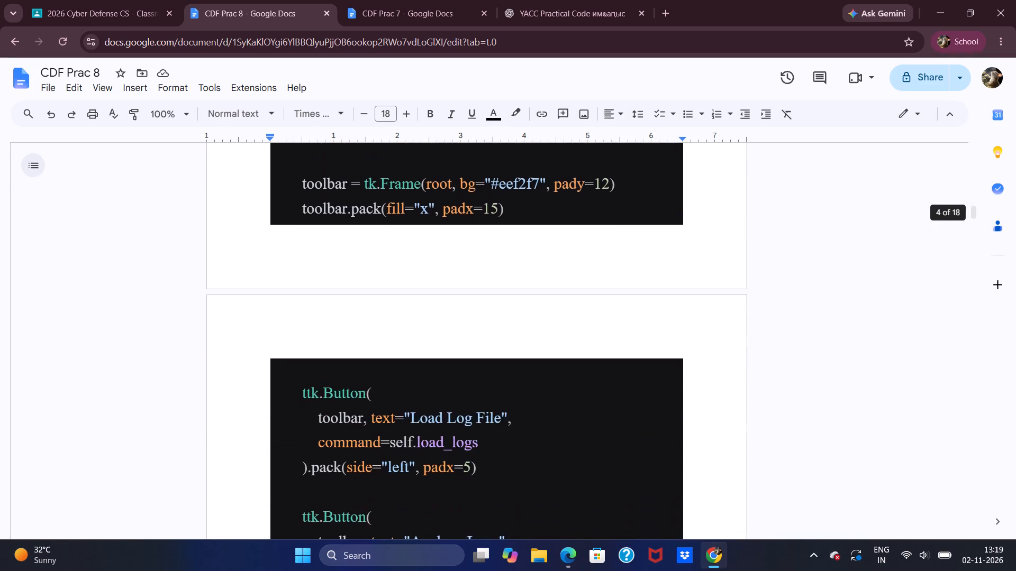
pyautogui.scroll(-5, 630, 276)
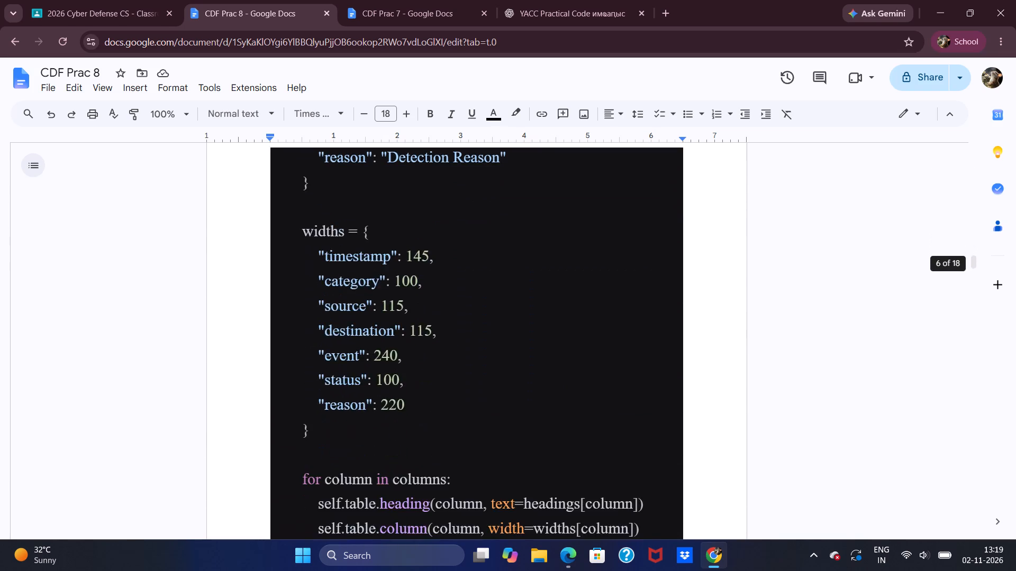
pyautogui.scroll(-3, 630, 276)
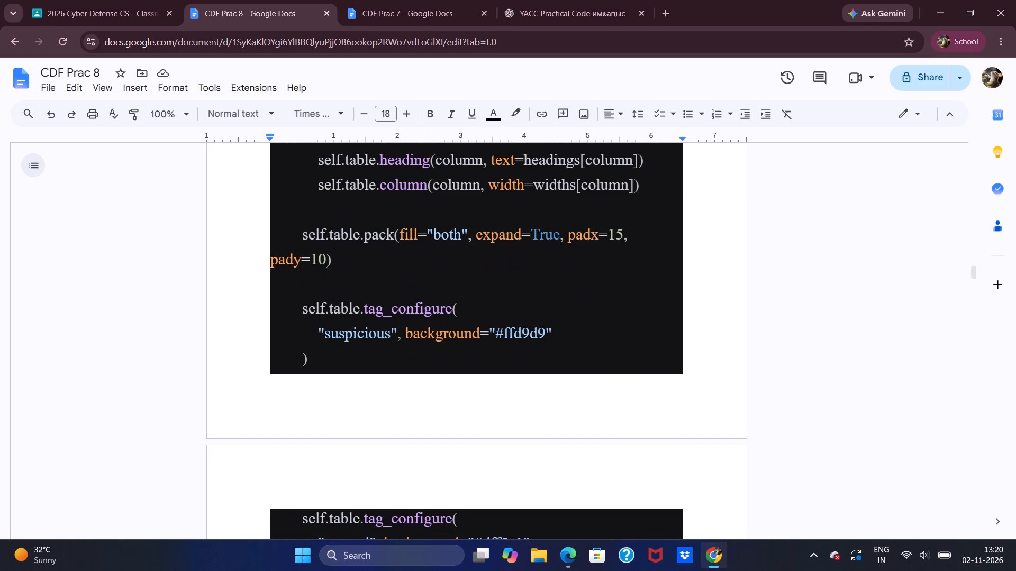
# Search the computer for vscode and launch Visual Studio Code.
pyautogui.click(403, 556)
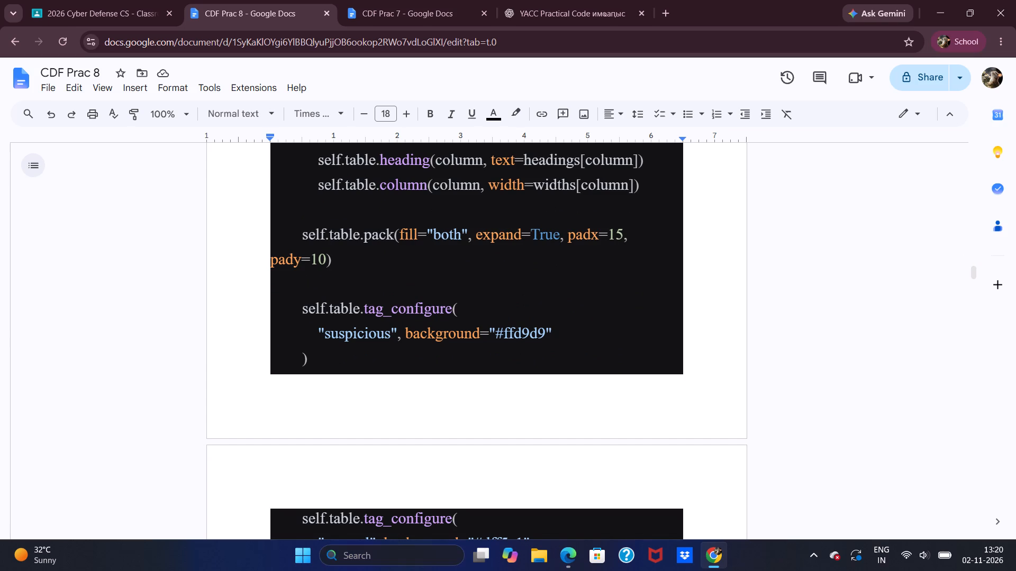
pyautogui.write('vscode')
pyautogui.press('Return')
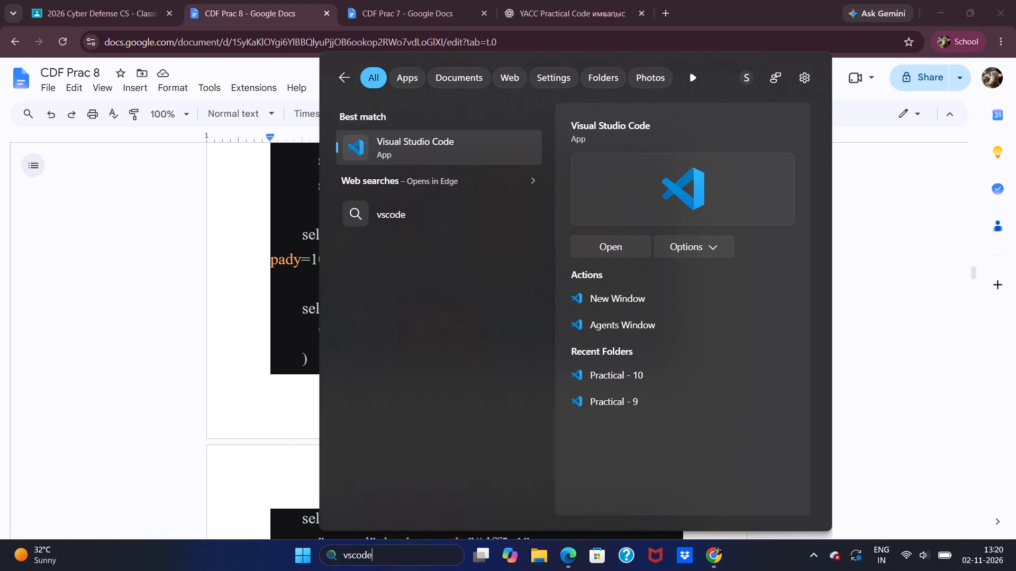
pyautogui.click(492, 148)
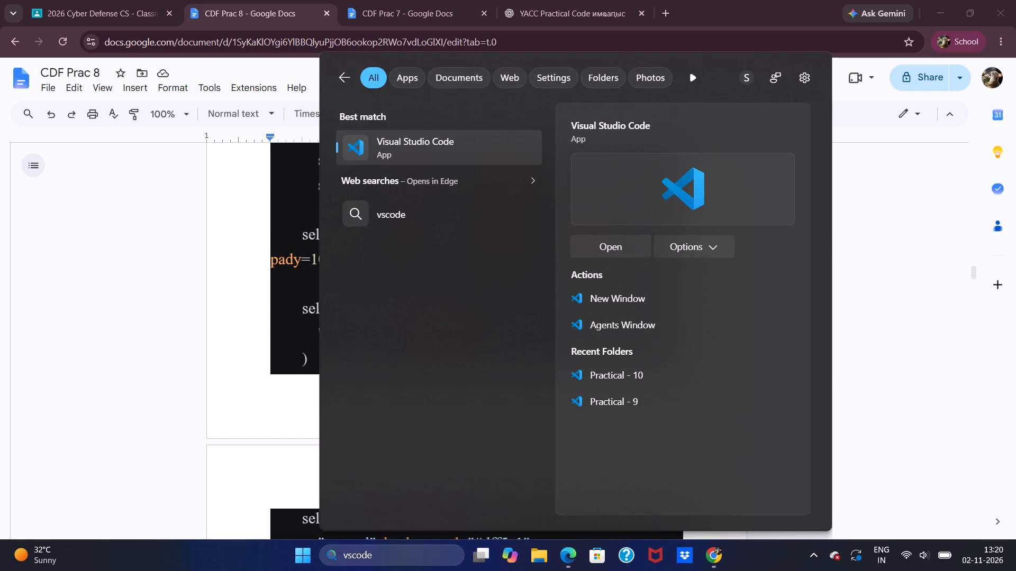
# Launch Visual Studio Code from the vscode search results and close the three extra blank windows it opens.
pyautogui.click(464, 161)
pyautogui.click(470, 395)
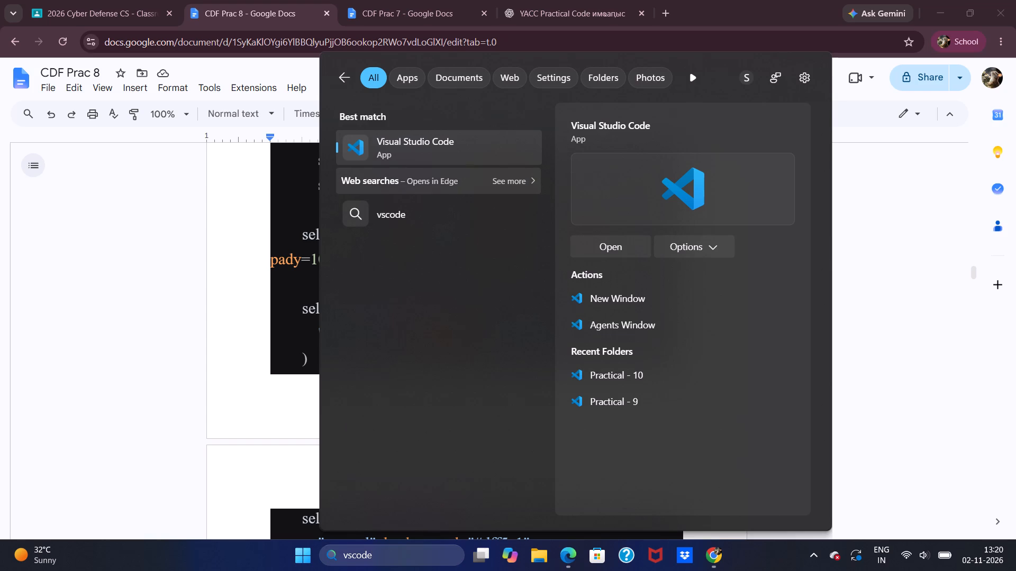
pyautogui.click(423, 142)
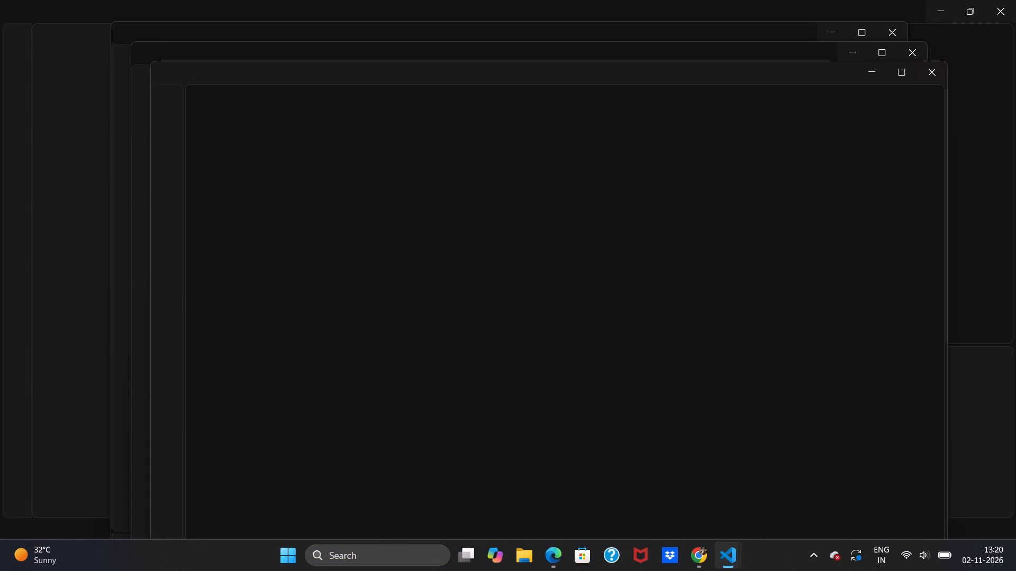
pyautogui.click(930, 67)
pyautogui.click(917, 54)
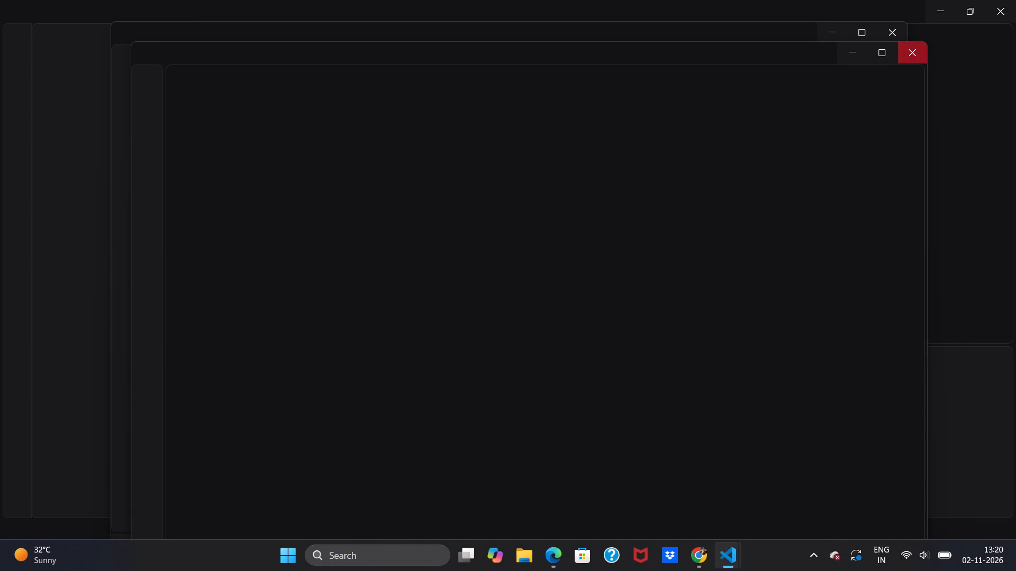
pyautogui.click(894, 34)
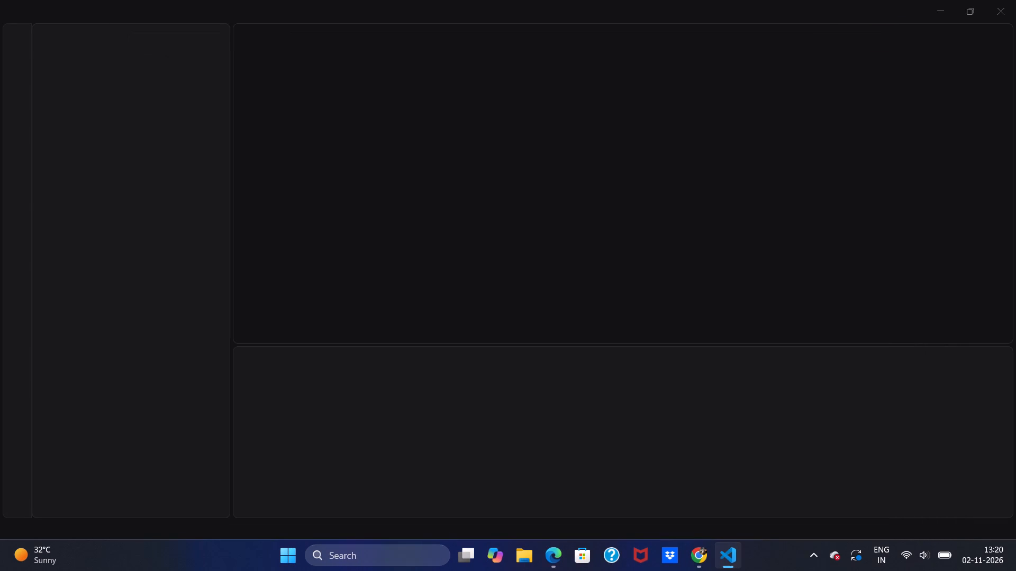
# Close the Visual Studio Code 1.144 release notes, leaving the P1.l file of the Practical - 10 folder open.
pyautogui.scroll(1, 730, 198)
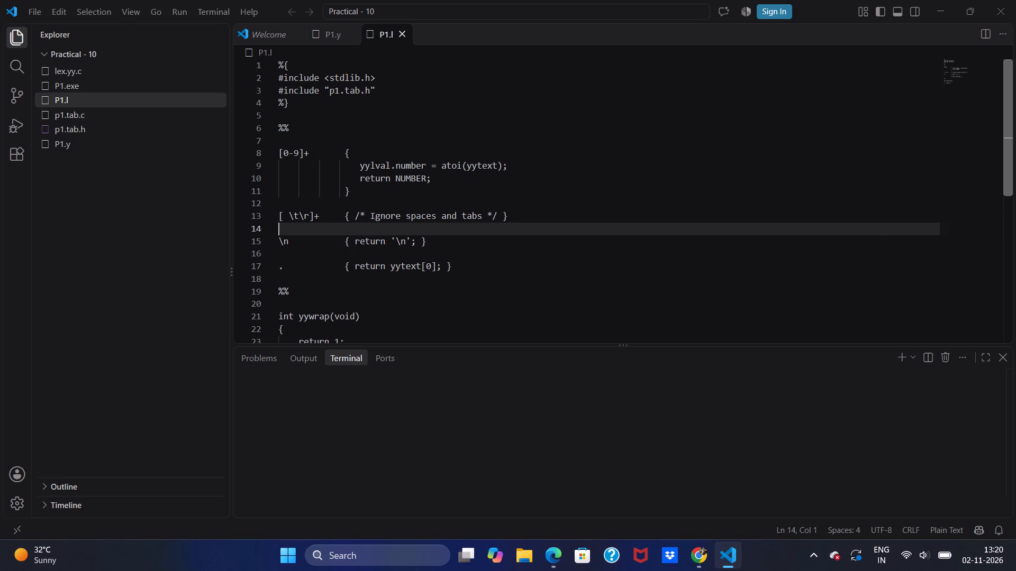
pyautogui.scroll(1, 544, 237)
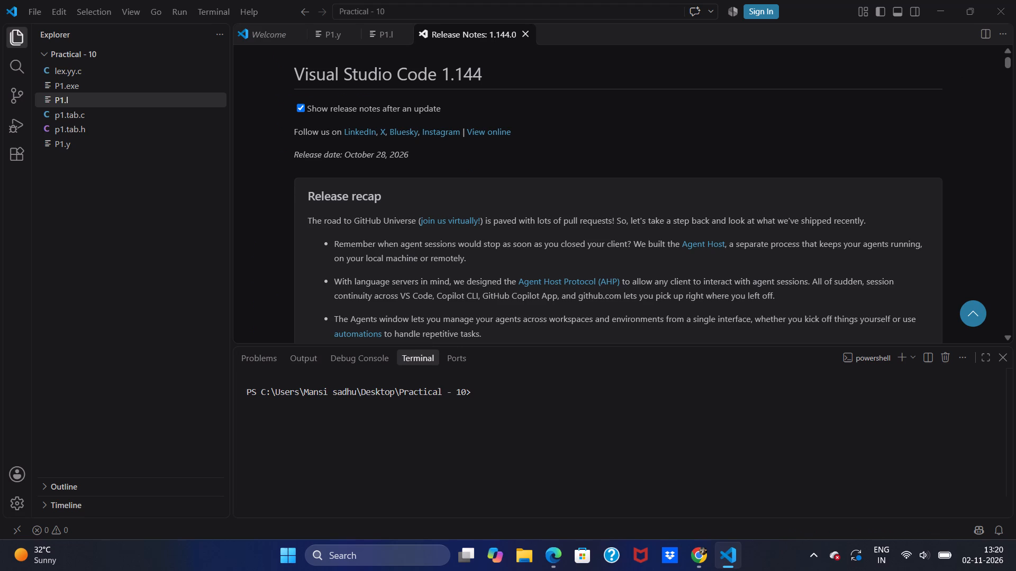
pyautogui.scroll(-1, 544, 237)
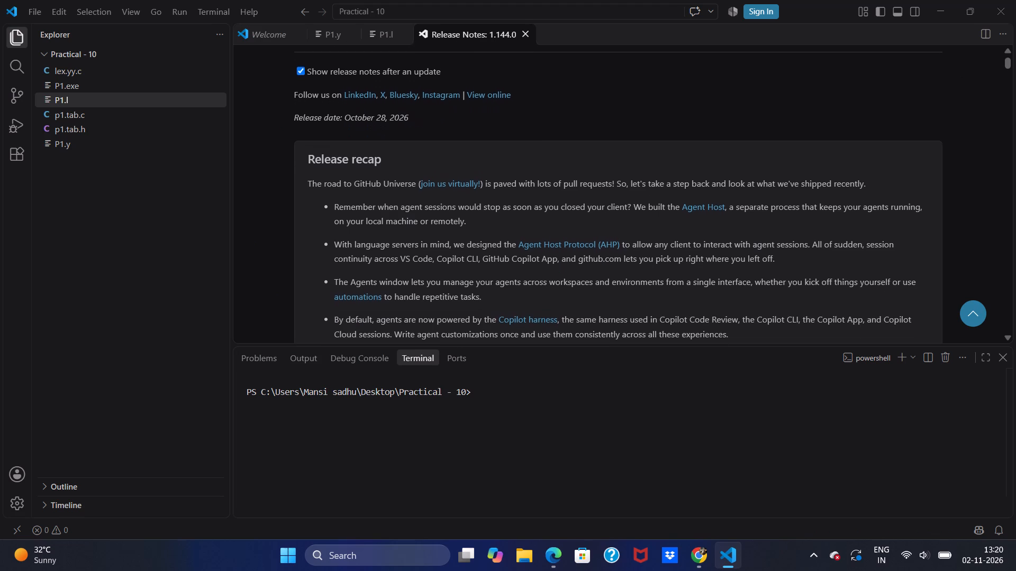
pyautogui.scroll(9, 742, 136)
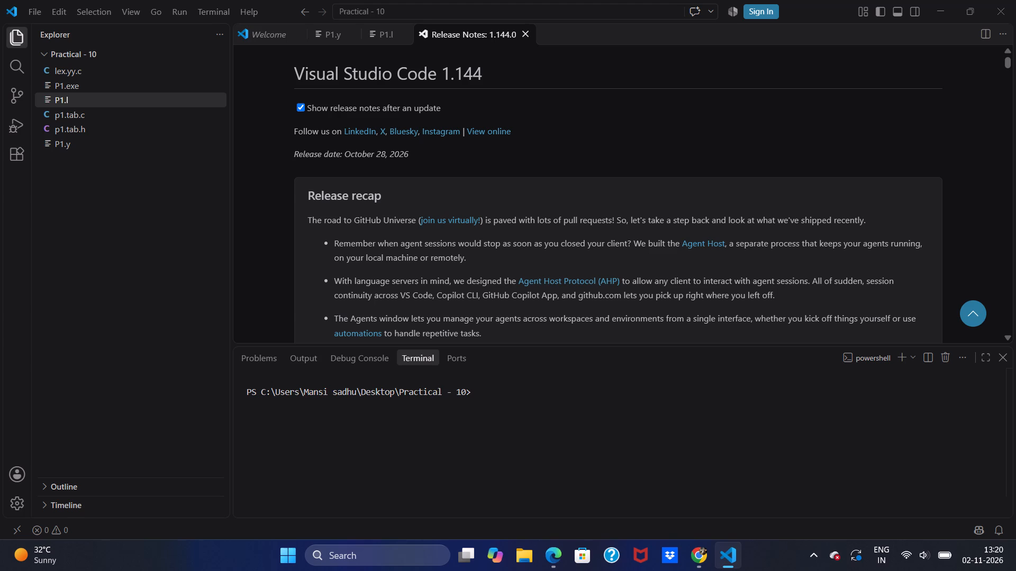
pyautogui.scroll(1, 742, 136)
pyautogui.scroll(1, 568, 151)
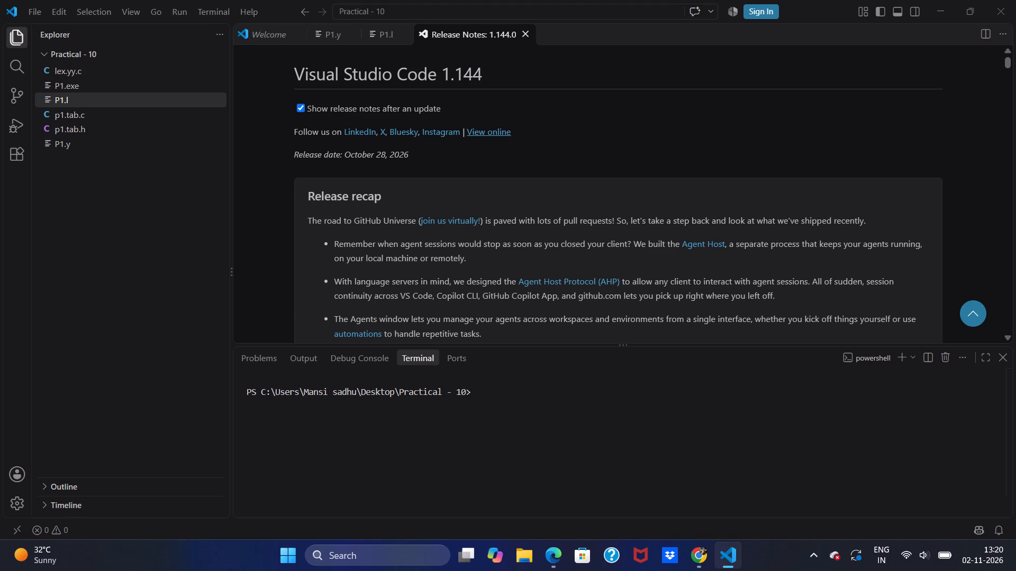
pyautogui.click(528, 32)
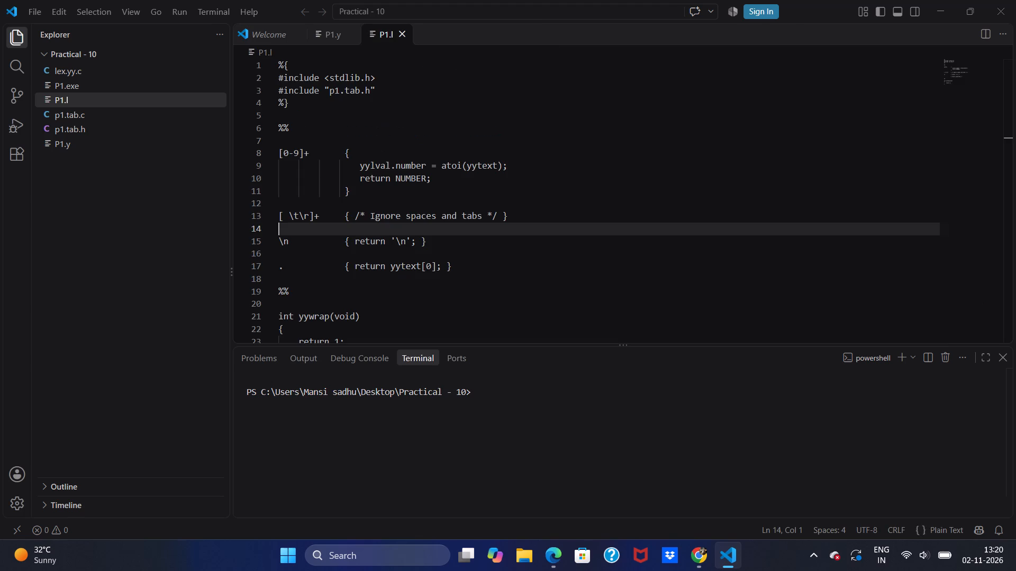
# Check the P1.y and P1.l files of the Practical - 10 folder, reading P1.l down to its yywrap function.
pyautogui.scroll(1, 529, 145)
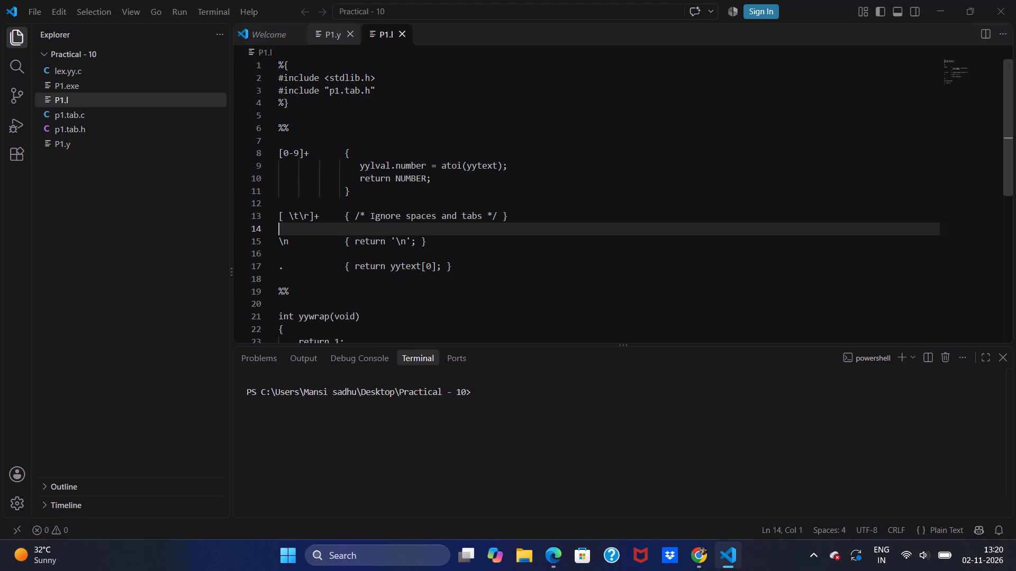
pyautogui.click(332, 35)
pyautogui.click(377, 35)
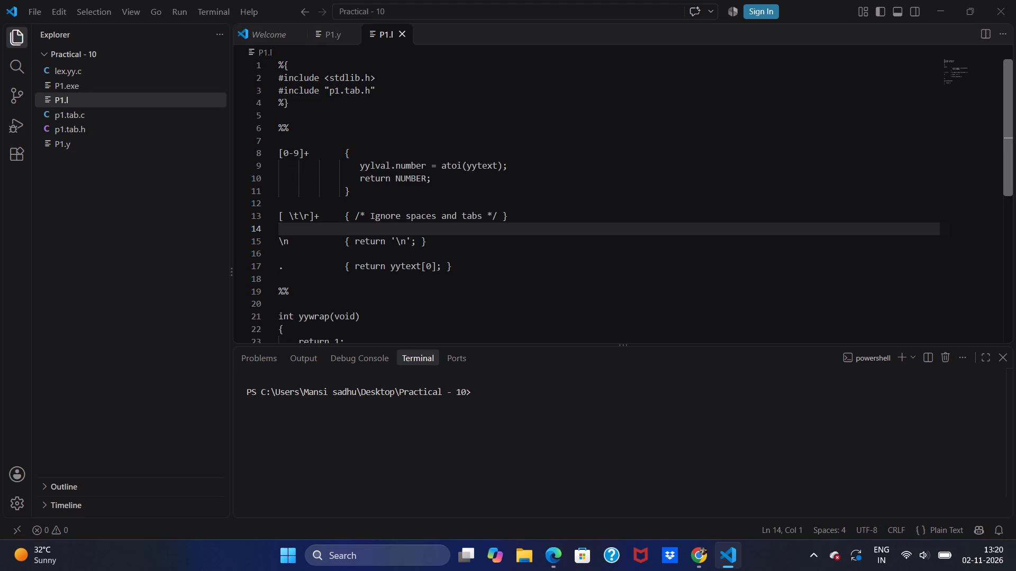
pyautogui.click(547, 128)
pyautogui.scroll(2, 547, 128)
pyautogui.scroll(1, 361, 154)
pyautogui.scroll(3, 301, 122)
pyautogui.scroll(2, 578, 187)
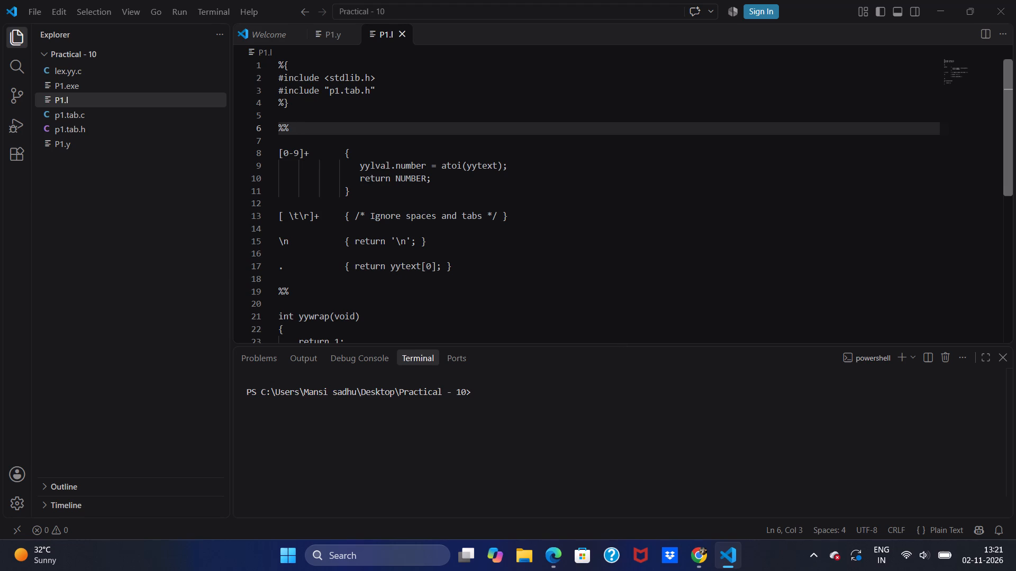
pyautogui.scroll(1, 578, 187)
pyautogui.scroll(-1, 578, 187)
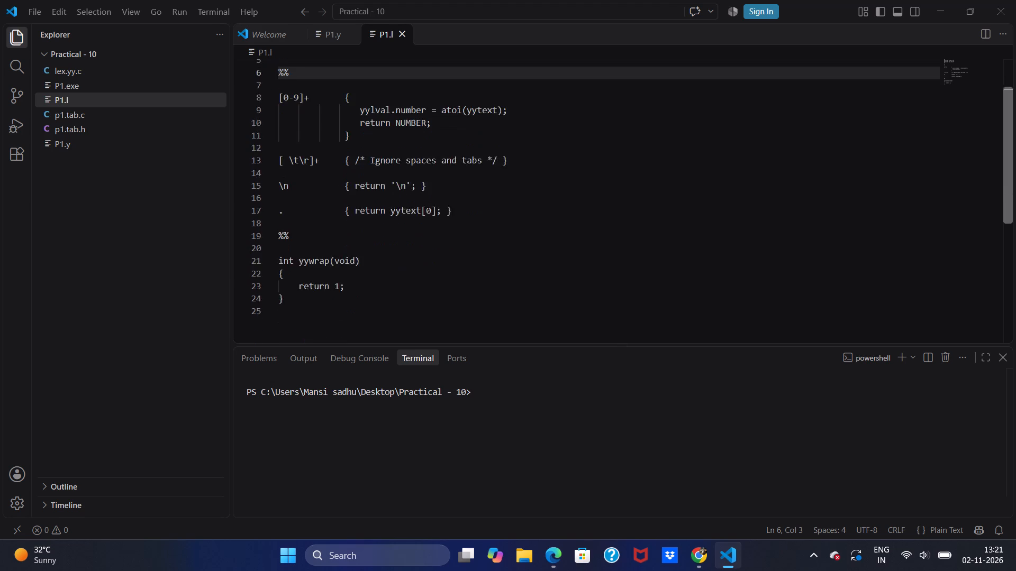
pyautogui.scroll(-2, 578, 187)
pyautogui.scroll(9, 578, 187)
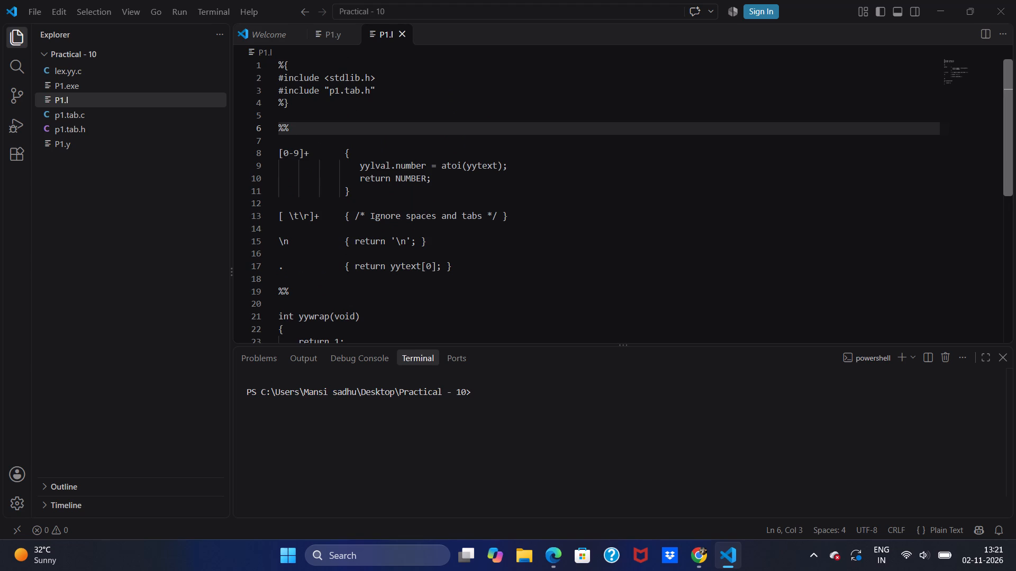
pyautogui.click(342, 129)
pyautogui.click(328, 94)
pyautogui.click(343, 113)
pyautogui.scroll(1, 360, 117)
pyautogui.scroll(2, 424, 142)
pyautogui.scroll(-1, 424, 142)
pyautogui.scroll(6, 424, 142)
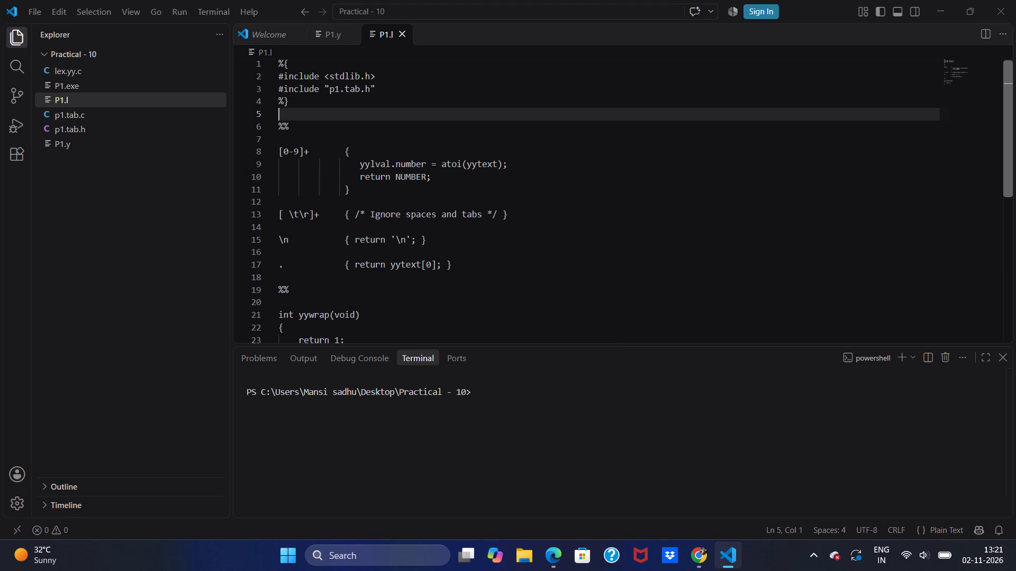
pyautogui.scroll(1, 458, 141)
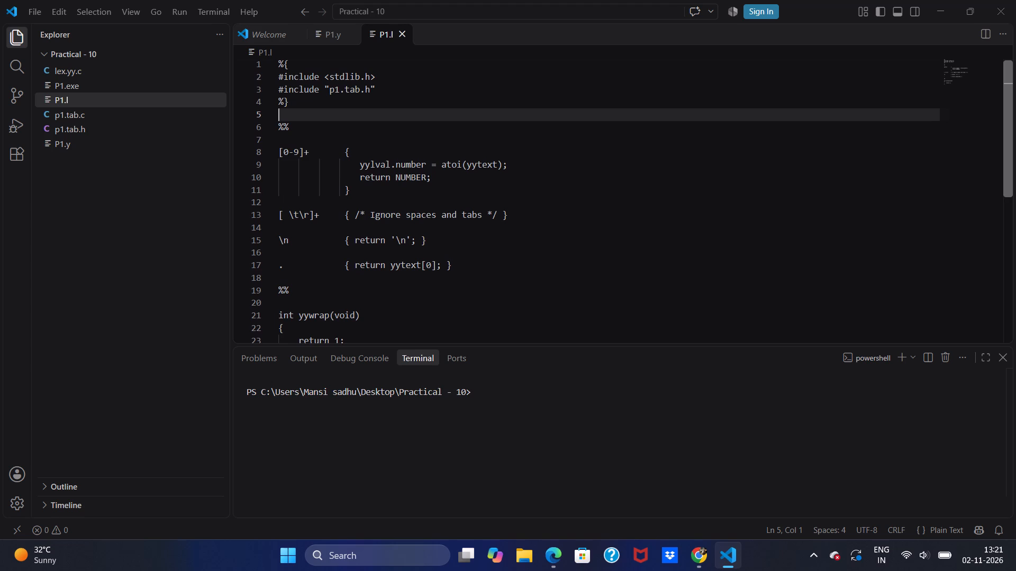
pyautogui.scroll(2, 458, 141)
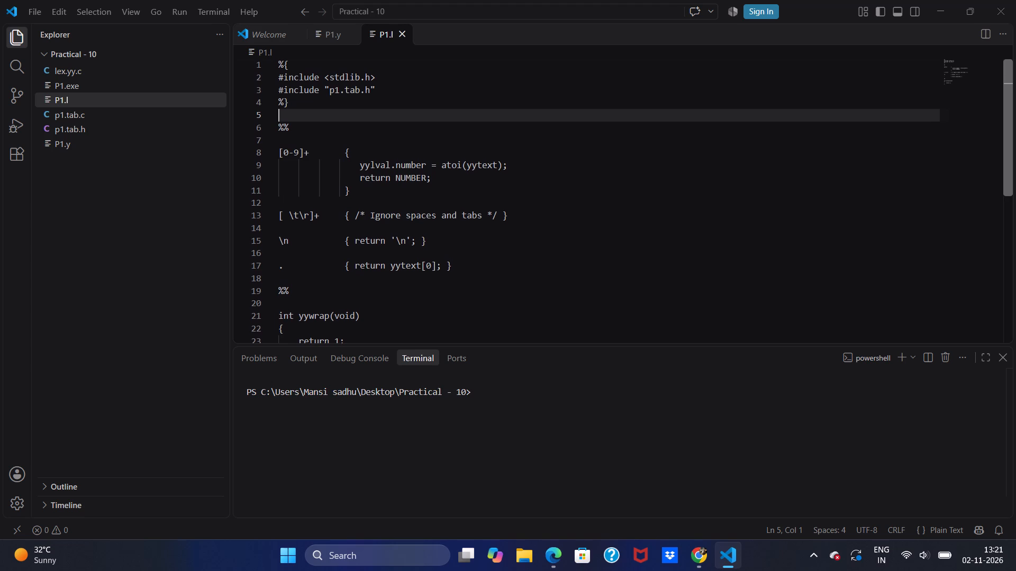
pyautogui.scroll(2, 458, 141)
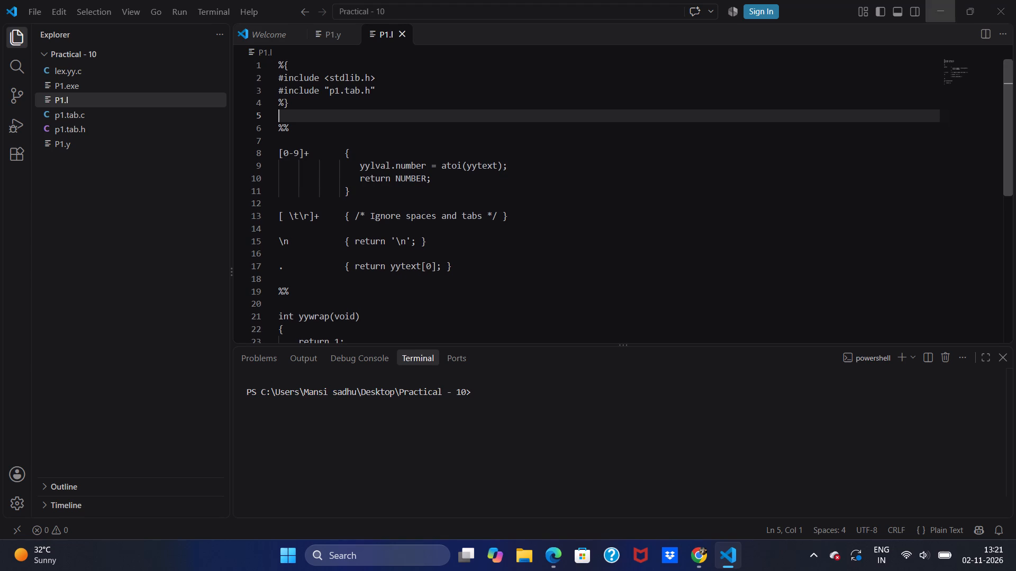
# Close Visual Studio Code and return to the CDF Prac 8 document in Google Chrome.
pyautogui.click(1015, 1)
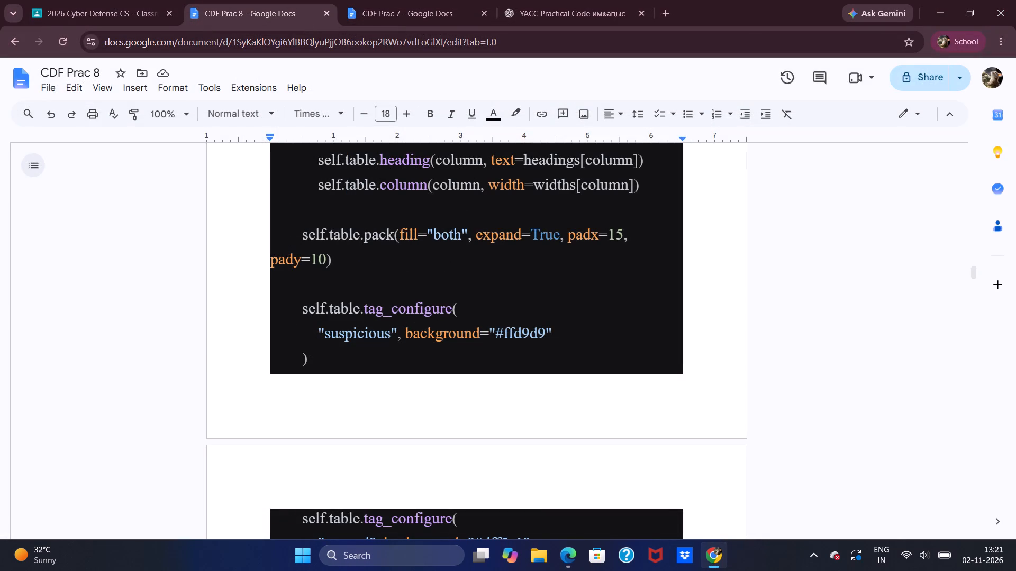
# Review the remaining log analyzer code in the CDF Prac 8 document, from the table tag settings through the main block.
pyautogui.scroll(-6, 634, 299)
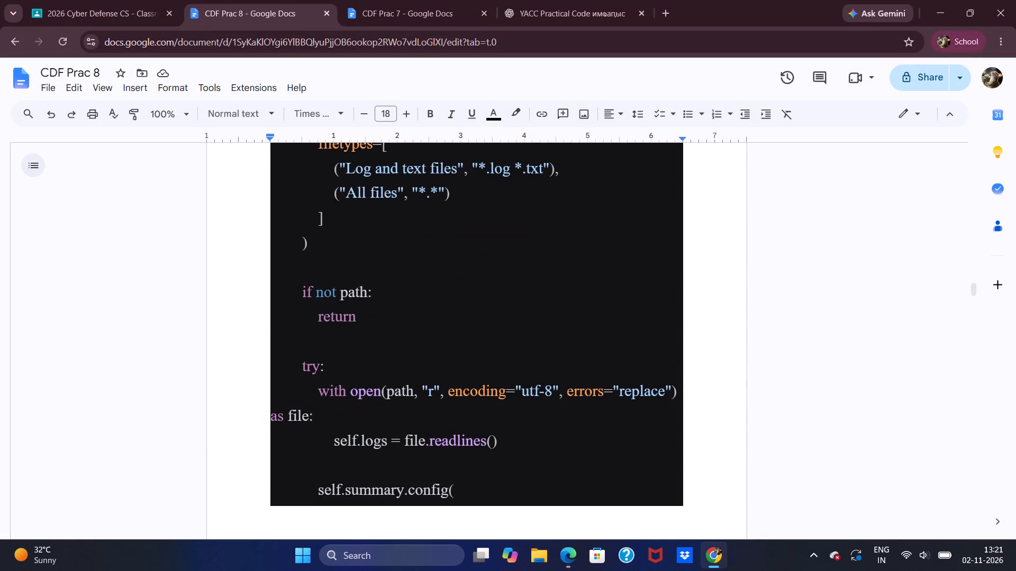
pyautogui.scroll(-8, 634, 299)
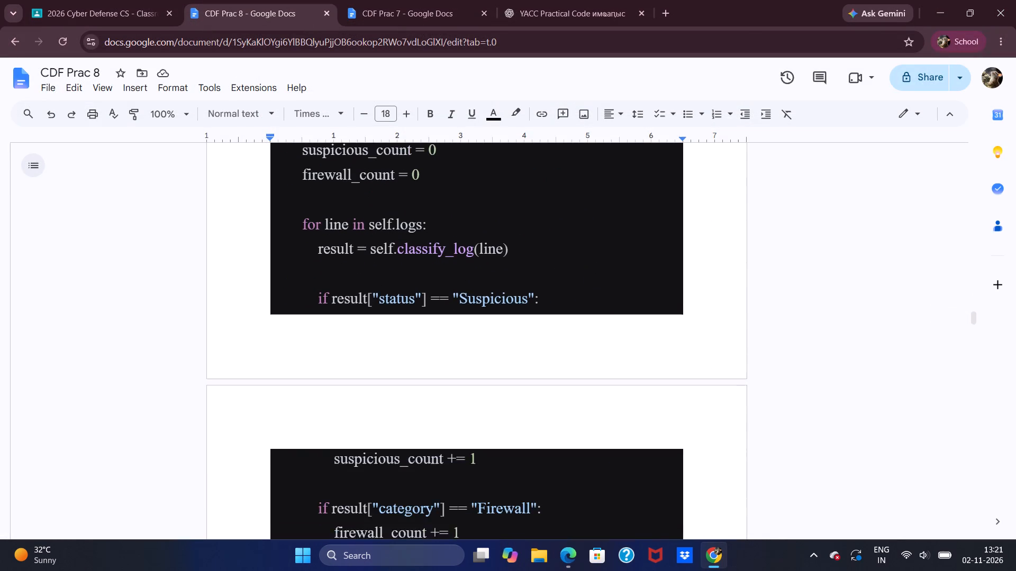
pyautogui.scroll(-8, 634, 299)
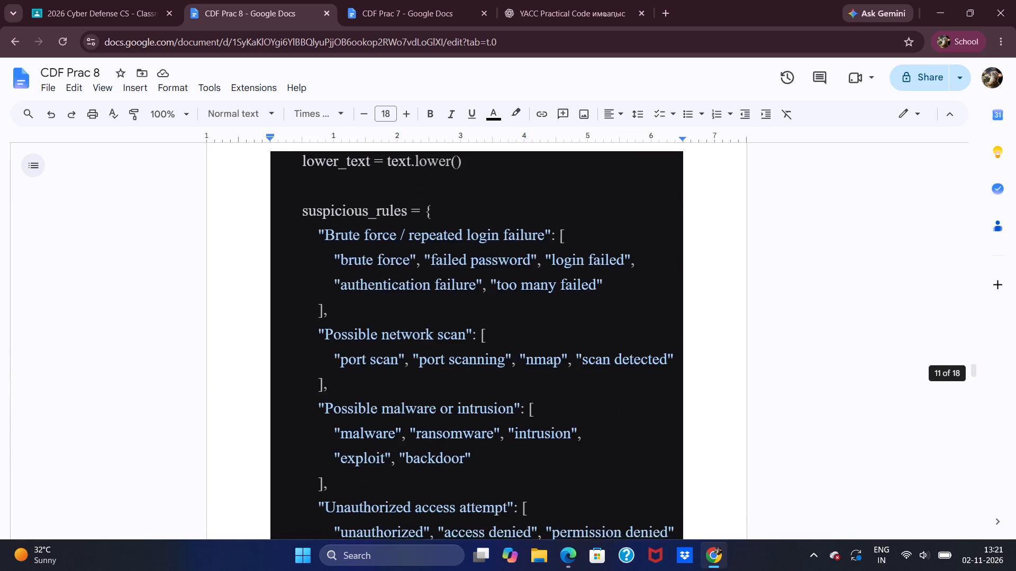
pyautogui.scroll(-7, 634, 299)
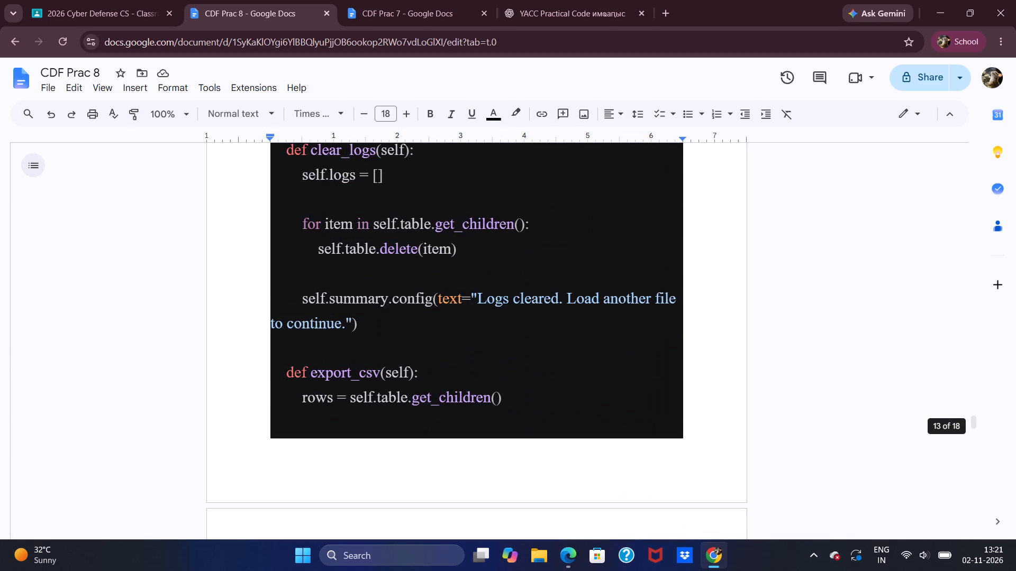
pyautogui.scroll(-6, 634, 299)
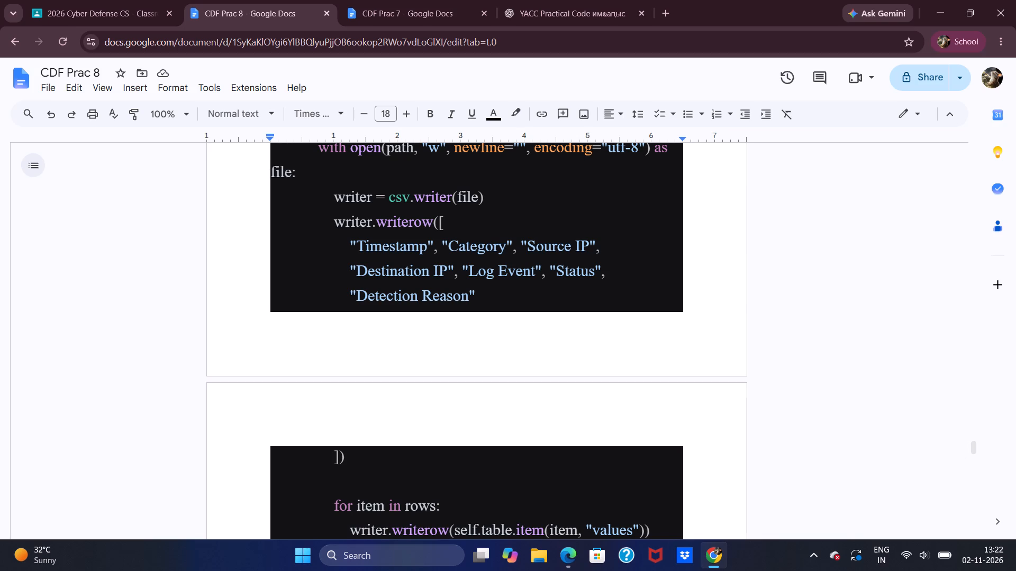
pyautogui.scroll(-5, 634, 299)
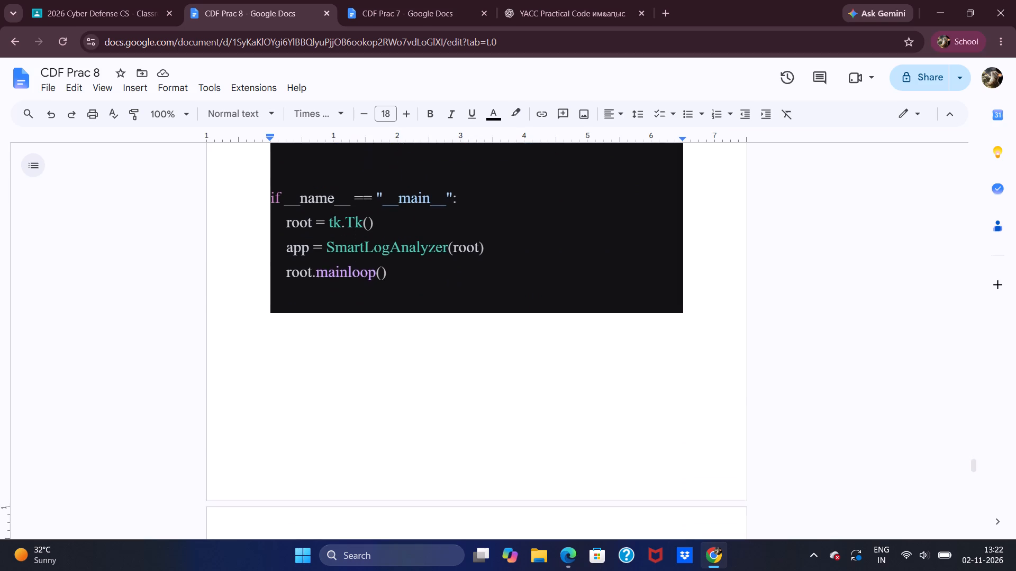
# Look over the end of the code, the sample_logs.txt listing and the output screenshots on the document's last pages.
pyautogui.scroll(-3, 634, 299)
pyautogui.scroll(5, 634, 299)
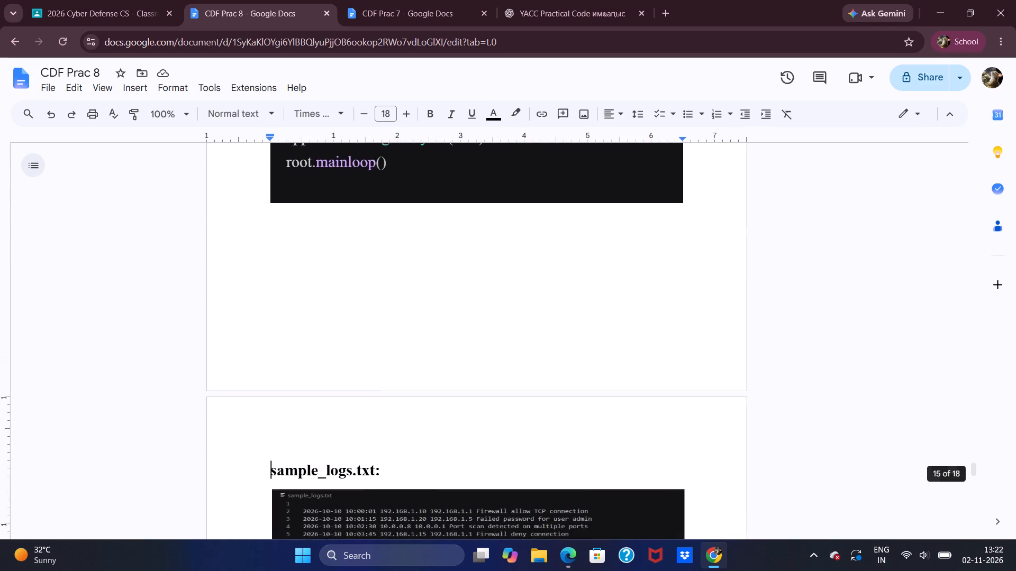
pyautogui.scroll(4, 634, 299)
pyautogui.scroll(-2, 634, 299)
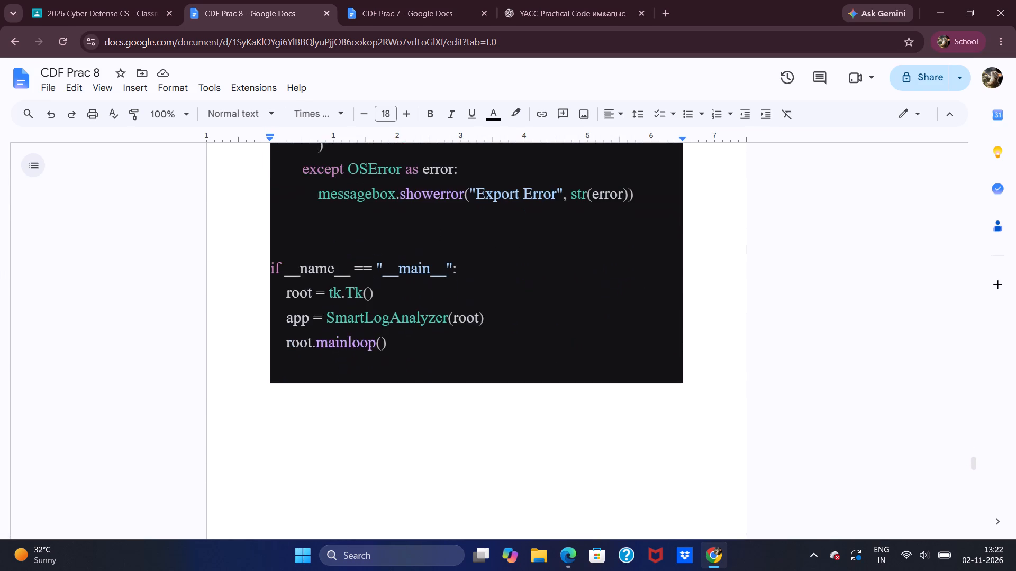
pyautogui.scroll(-6, 634, 299)
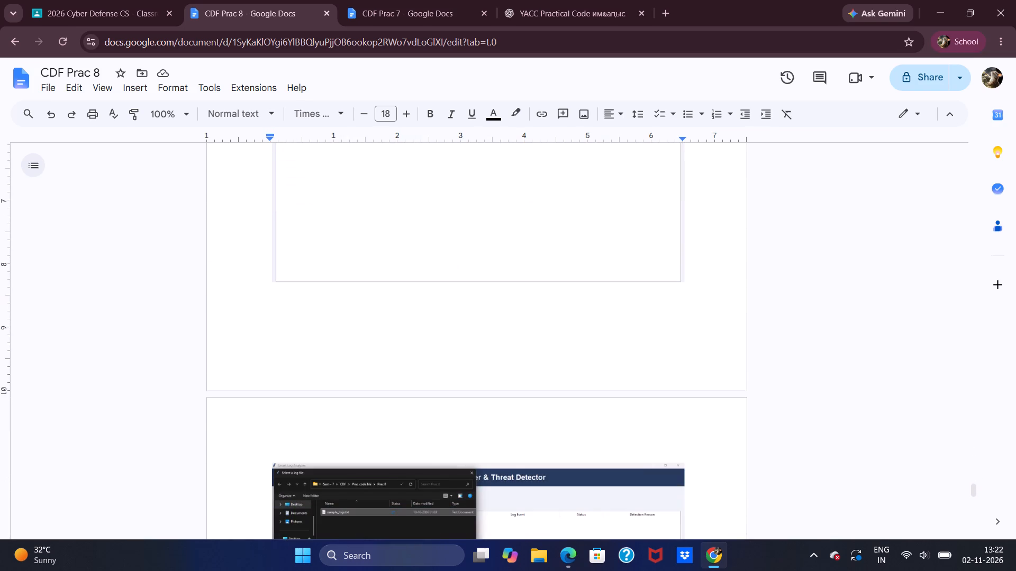
pyautogui.scroll(-7, 634, 299)
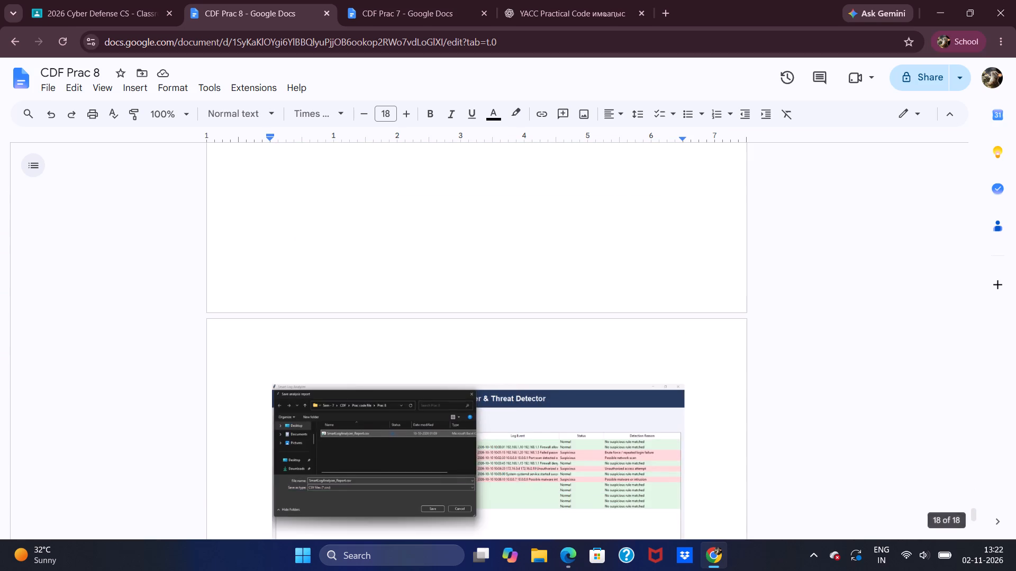
pyautogui.scroll(1, 634, 299)
pyautogui.scroll(-1, 634, 299)
pyautogui.scroll(3, 634, 299)
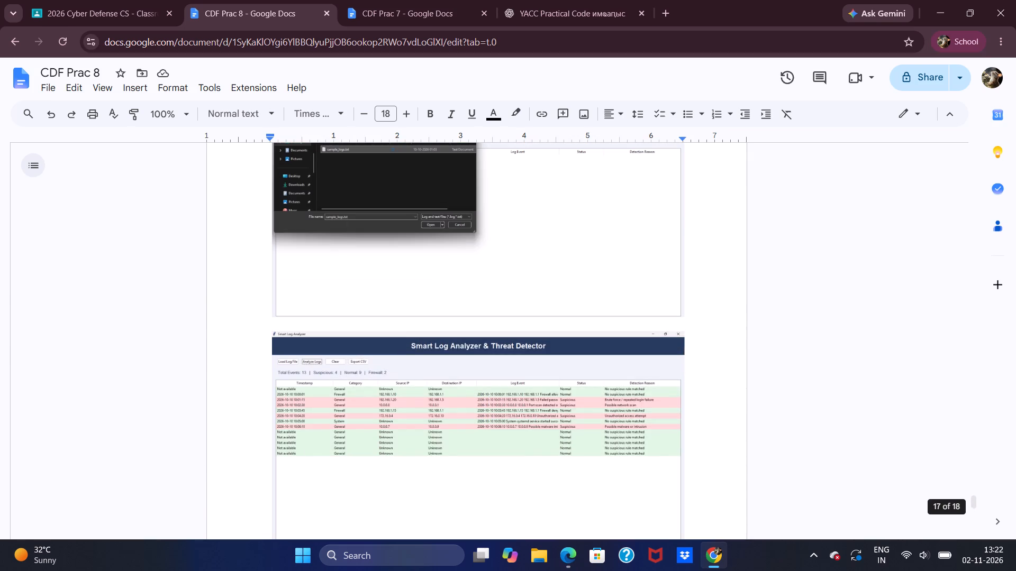
# Stretch the screenshot with the Select a log file dialog downward so it is taller, keeping its full text width.
pyautogui.scroll(1, 554, 284)
pyautogui.click(554, 284)
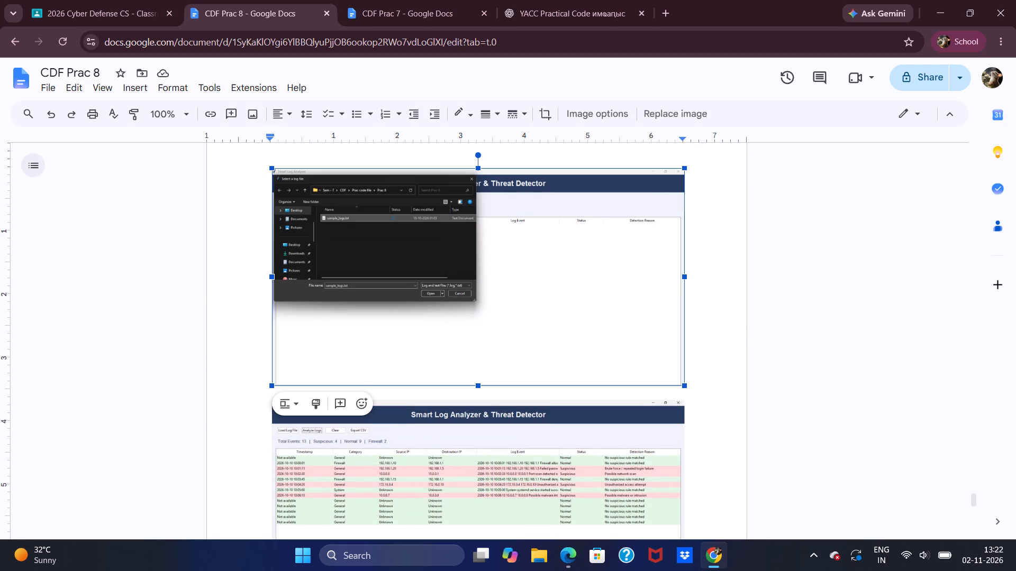
pyautogui.moveTo(478, 387); pyautogui.dragTo(479, 445)
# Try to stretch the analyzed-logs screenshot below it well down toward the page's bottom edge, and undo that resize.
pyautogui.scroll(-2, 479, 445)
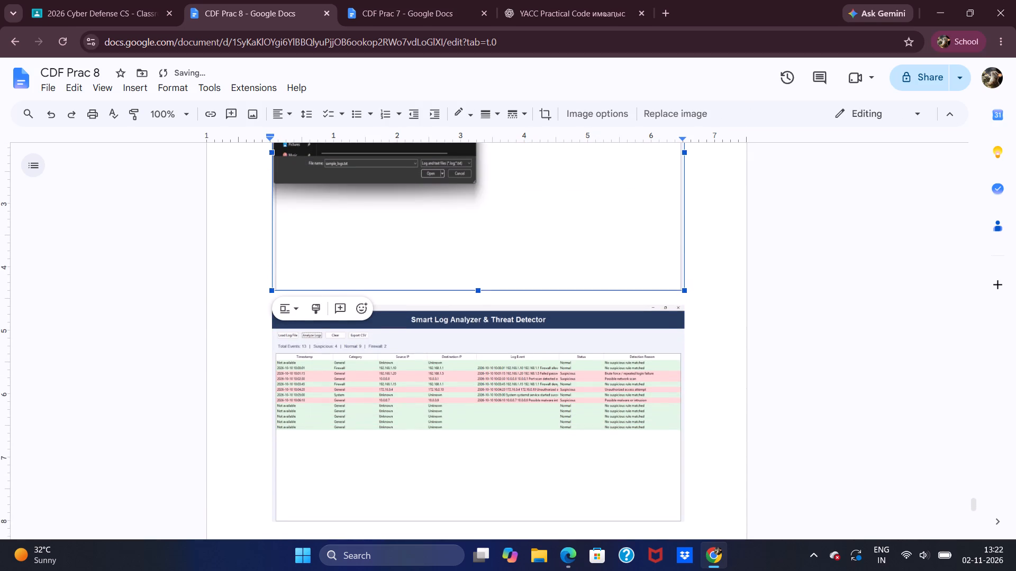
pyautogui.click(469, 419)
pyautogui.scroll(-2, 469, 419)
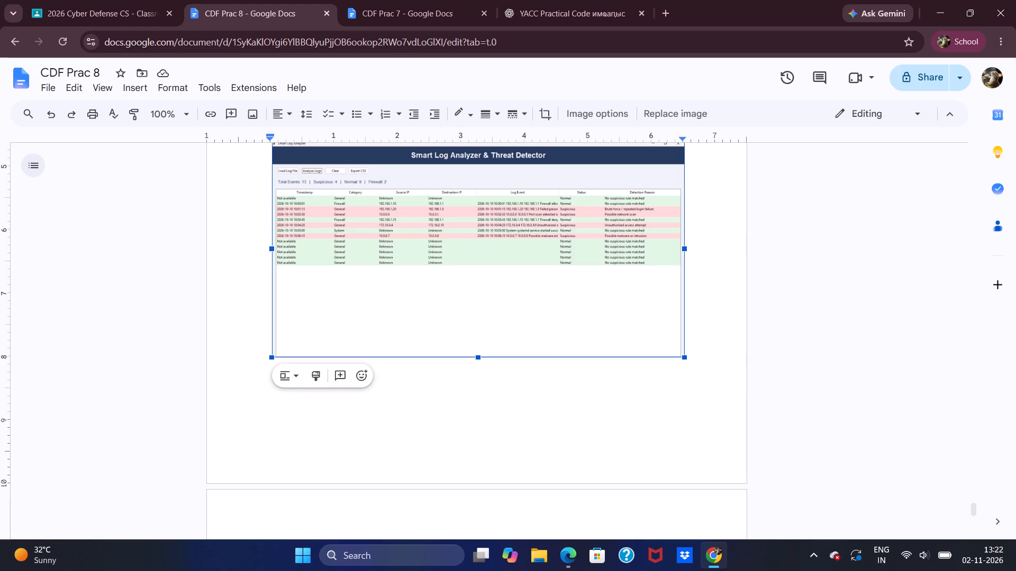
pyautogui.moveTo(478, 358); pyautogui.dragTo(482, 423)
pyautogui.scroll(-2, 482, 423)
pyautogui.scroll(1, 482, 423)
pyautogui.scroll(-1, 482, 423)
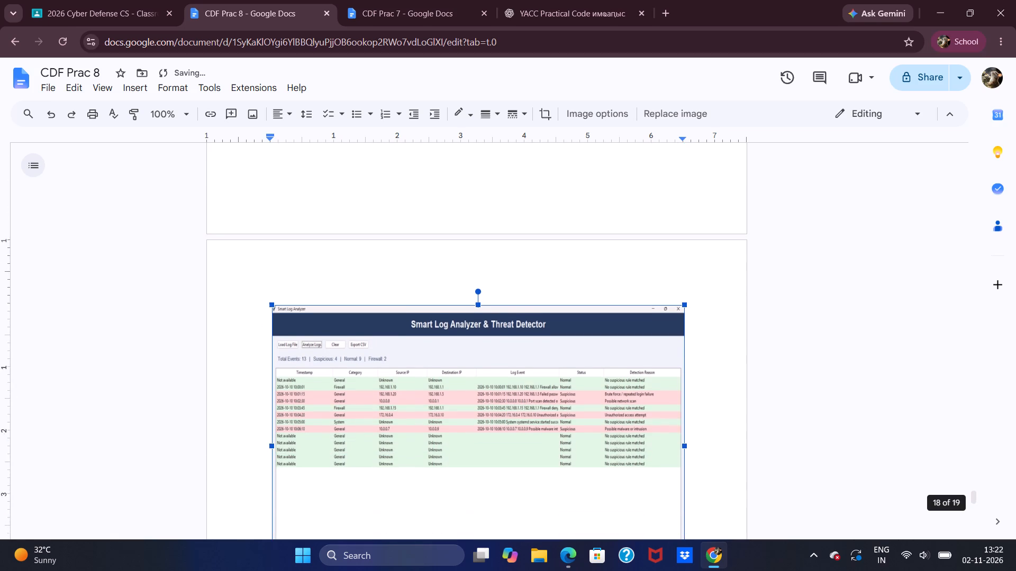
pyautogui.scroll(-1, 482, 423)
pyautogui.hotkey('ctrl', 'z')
# Stretch the analyzed-logs screenshot downward by a smaller amount, keeping it on page 17 below the log file selection screenshot.
pyautogui.scroll(-1, 482, 423)
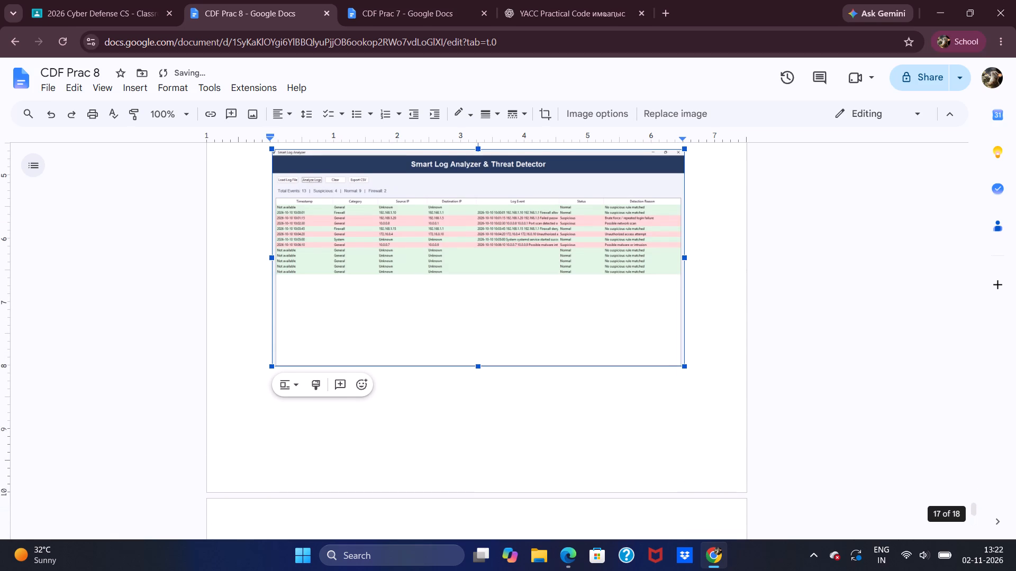
pyautogui.moveTo(479, 367); pyautogui.dragTo(482, 406)
# Check the layout of the two enlarged screenshots on page 17 and the export screenshots on page 18.
pyautogui.scroll(-2, 482, 406)
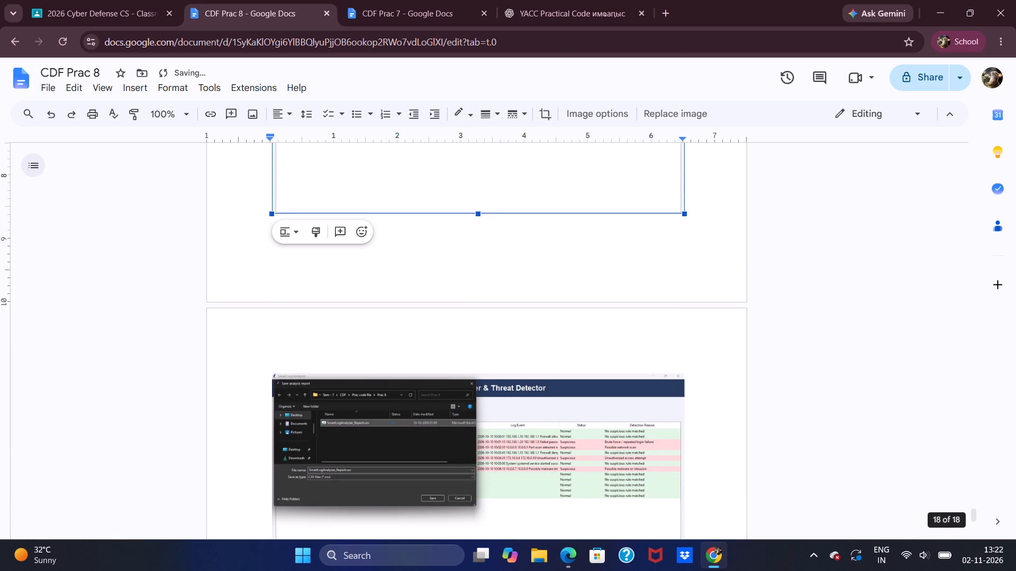
pyautogui.click(444, 334)
pyautogui.scroll(6, 444, 334)
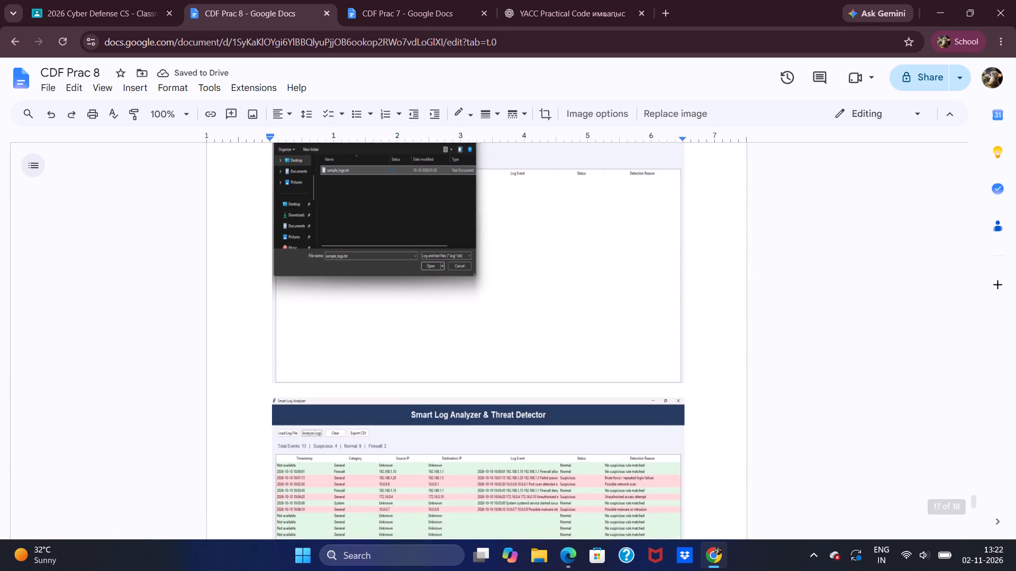
pyautogui.scroll(1, 444, 334)
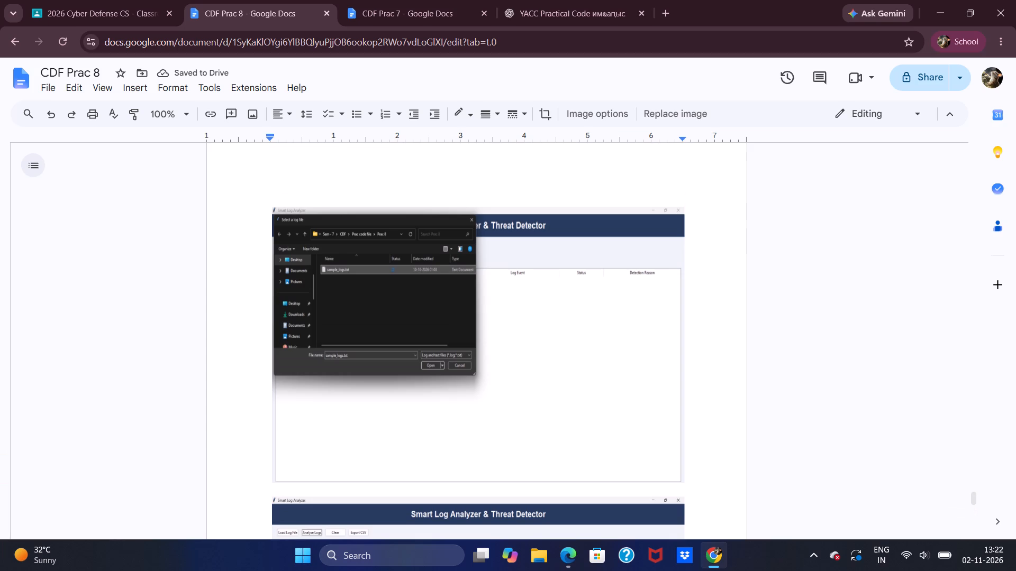
pyautogui.scroll(-1, 444, 334)
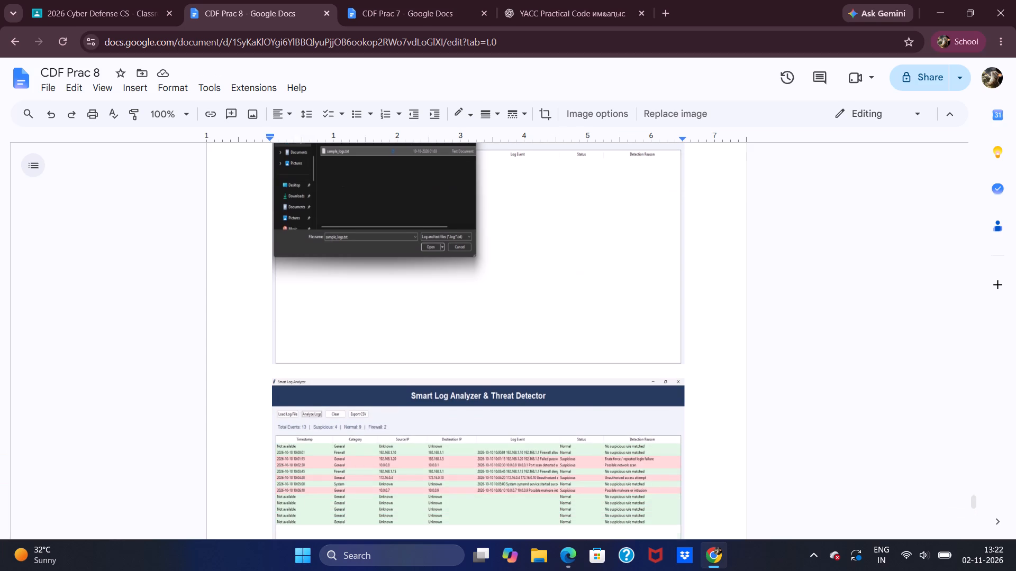
pyautogui.scroll(-6, 444, 334)
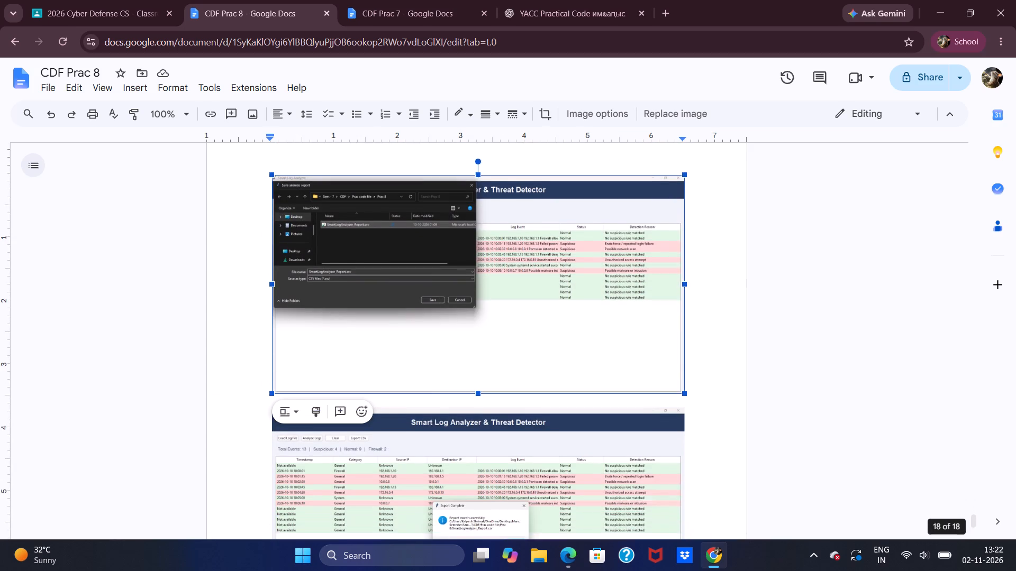
pyautogui.scroll(-4, 444, 334)
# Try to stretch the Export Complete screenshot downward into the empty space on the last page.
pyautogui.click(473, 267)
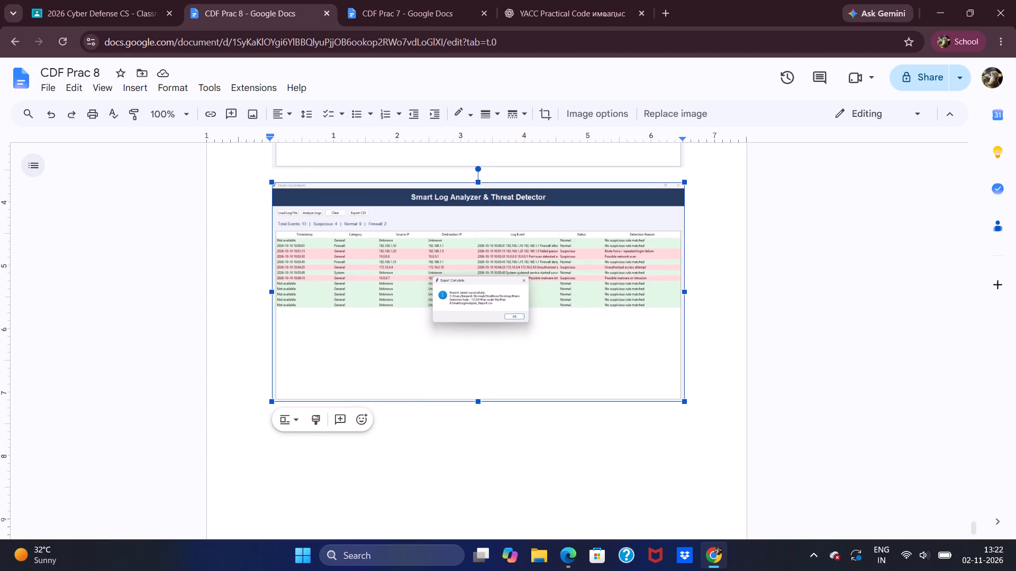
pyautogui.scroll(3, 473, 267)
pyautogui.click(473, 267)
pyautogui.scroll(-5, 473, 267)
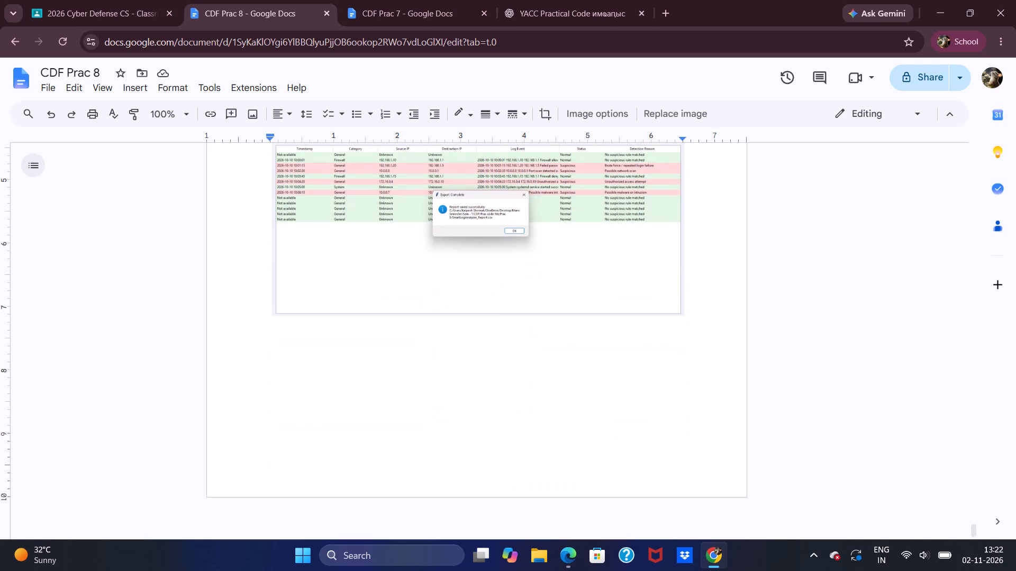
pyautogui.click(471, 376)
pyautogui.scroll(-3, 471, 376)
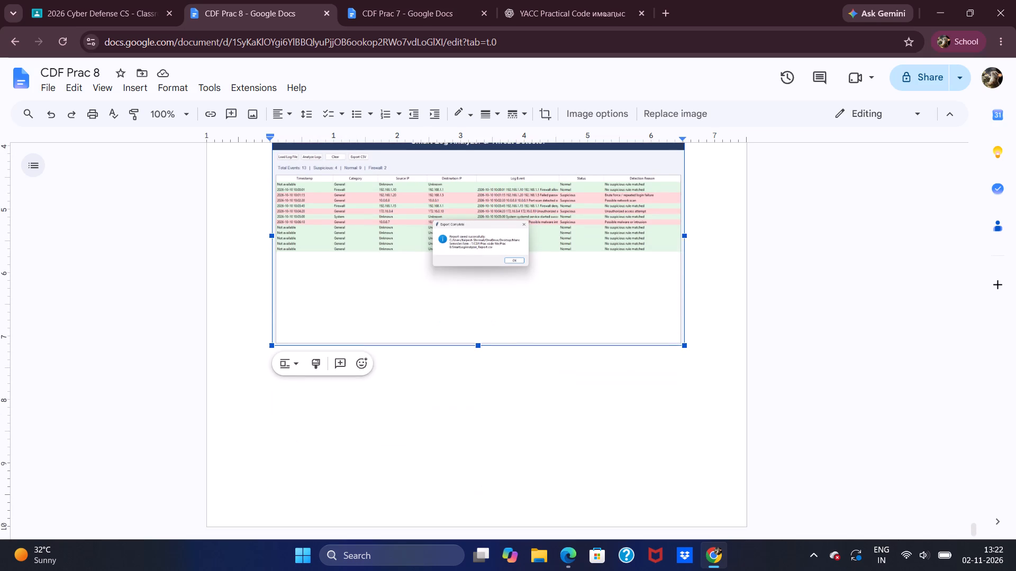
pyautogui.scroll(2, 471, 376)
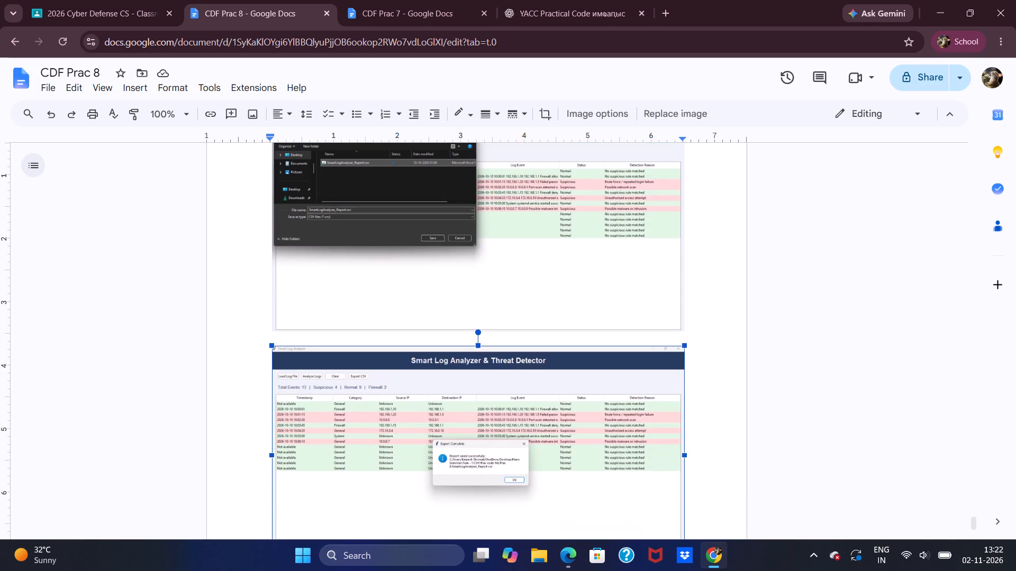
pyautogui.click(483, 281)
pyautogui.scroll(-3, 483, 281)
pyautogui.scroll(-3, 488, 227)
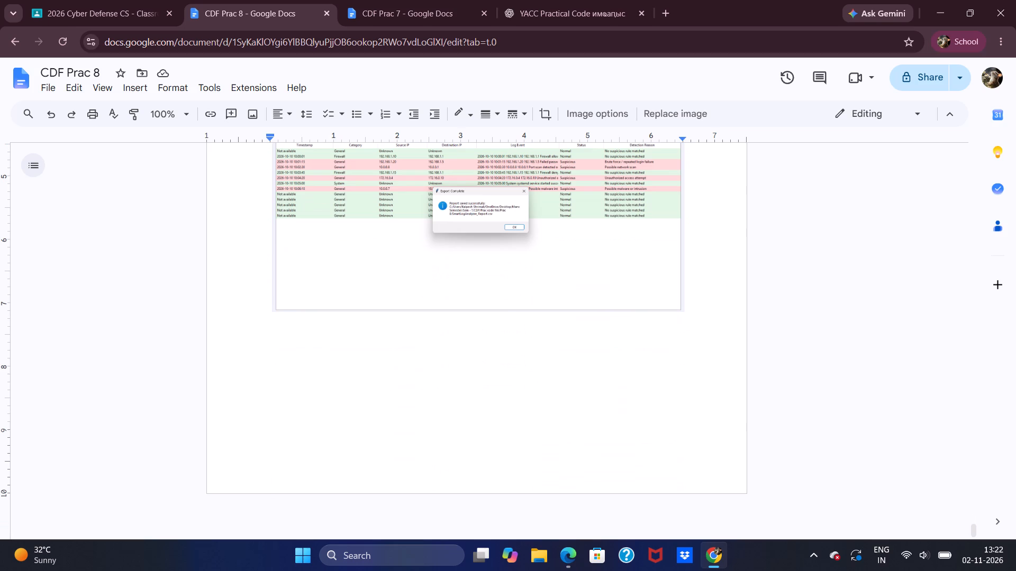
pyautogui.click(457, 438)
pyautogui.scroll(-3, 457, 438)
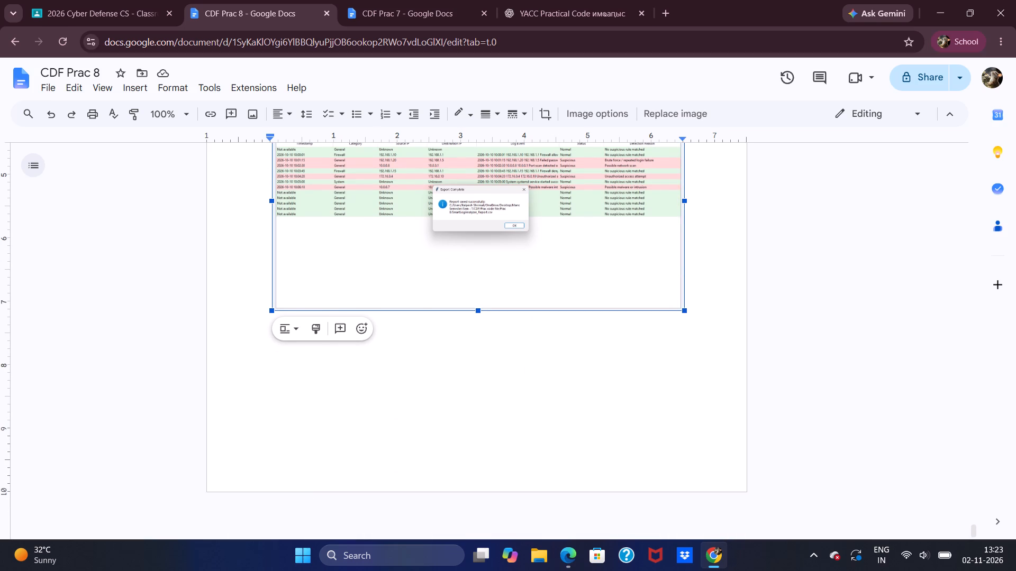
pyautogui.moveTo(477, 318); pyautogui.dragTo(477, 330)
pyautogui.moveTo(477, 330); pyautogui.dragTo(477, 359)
# Stretch the screenshot with the Save analysis report dialog downward by about half an inch.
pyautogui.scroll(1, 477, 359)
pyautogui.click(460, 316)
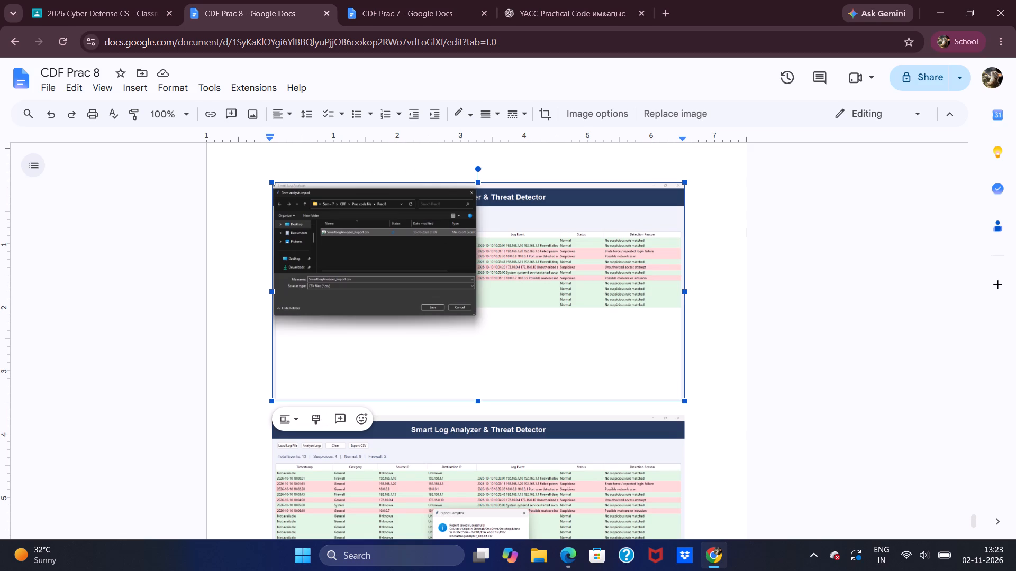
pyautogui.moveTo(479, 401); pyautogui.dragTo(478, 433)
# Stretch the Export Complete screenshot downward into the last page's empty space, leaving a gap above the bottom page edge.
pyautogui.scroll(-2, 478, 433)
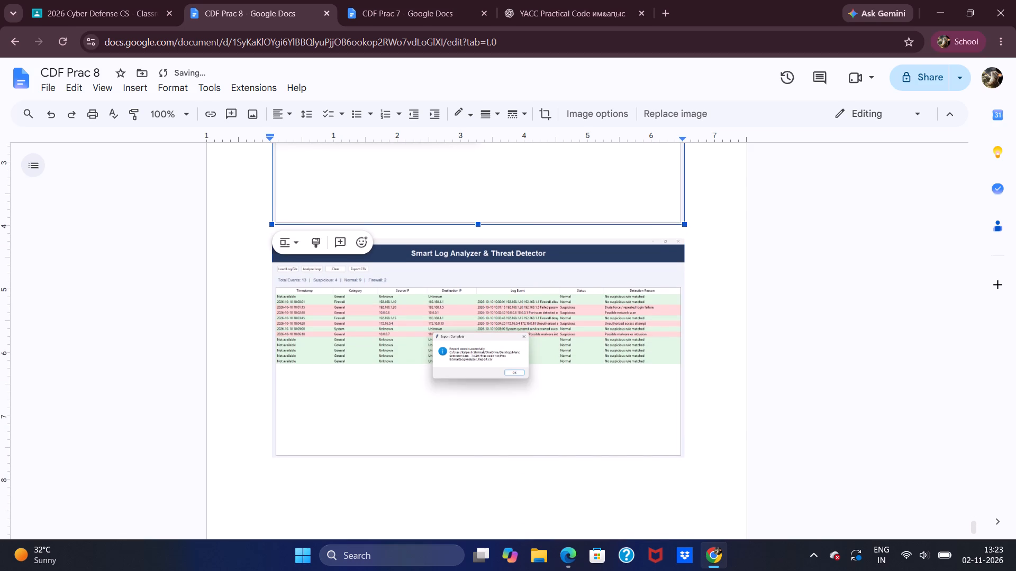
pyautogui.click(478, 353)
pyautogui.scroll(-2, 478, 353)
pyautogui.moveTo(478, 344); pyautogui.dragTo(487, 435)
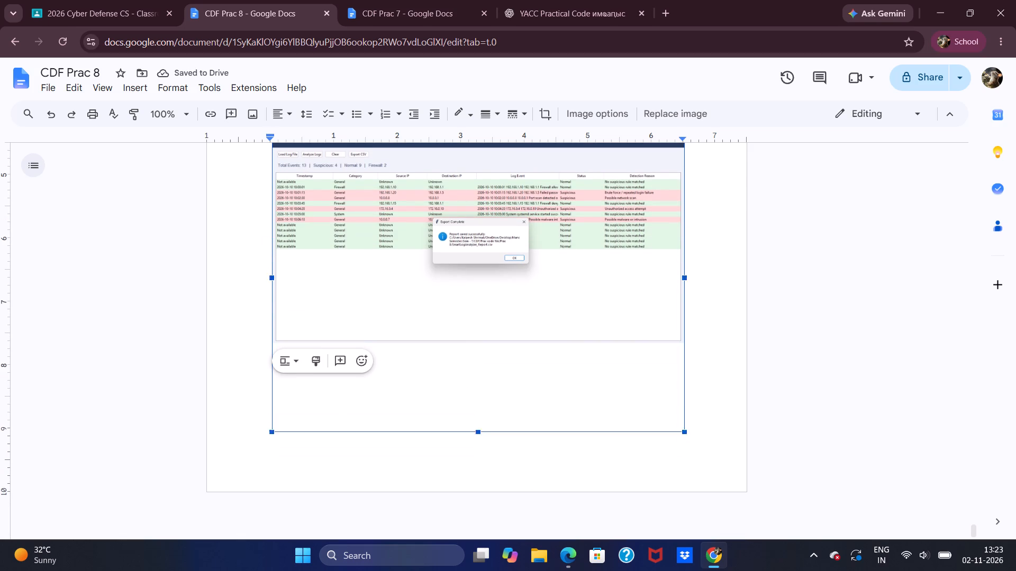
pyautogui.moveTo(487, 435); pyautogui.dragTo(525, 396)
# Check the size and placement of the two enlarged export screenshots through to the end of the last page.
pyautogui.scroll(-2, 525, 396)
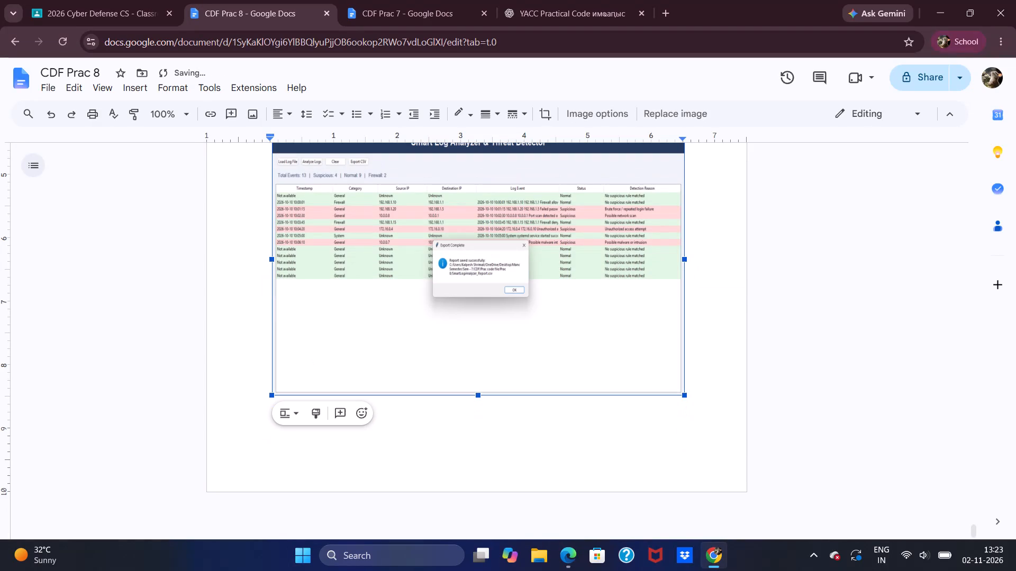
pyautogui.scroll(-3, 525, 396)
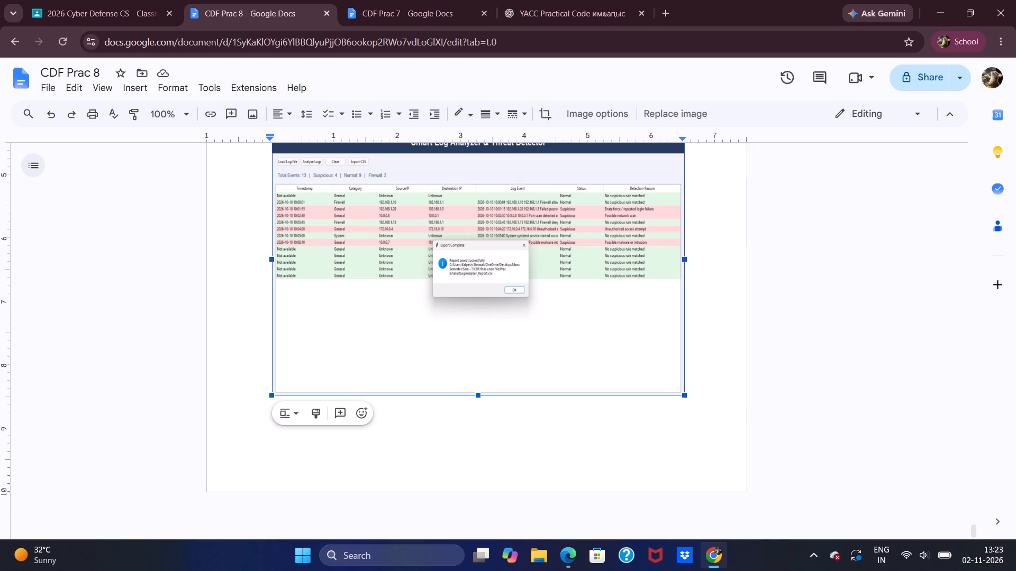
pyautogui.scroll(-1, 525, 396)
pyautogui.scroll(2, 525, 396)
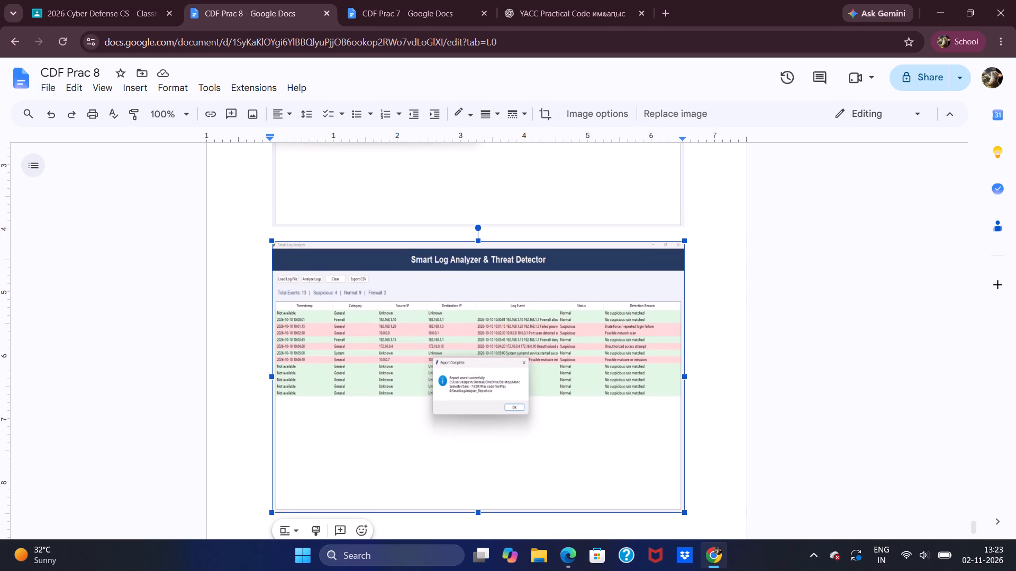
pyautogui.scroll(-5, 584, 396)
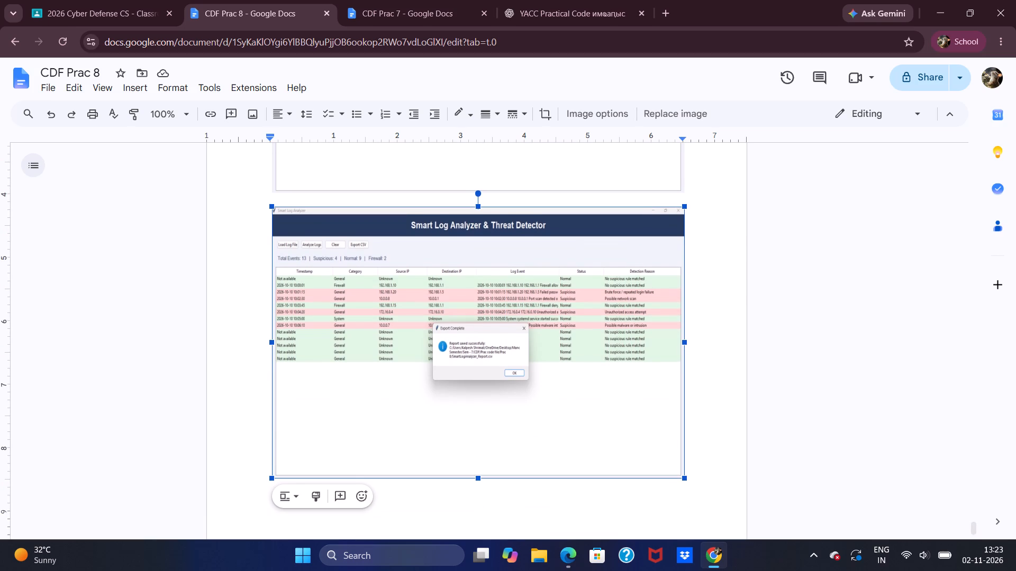
pyautogui.scroll(3, 603, 351)
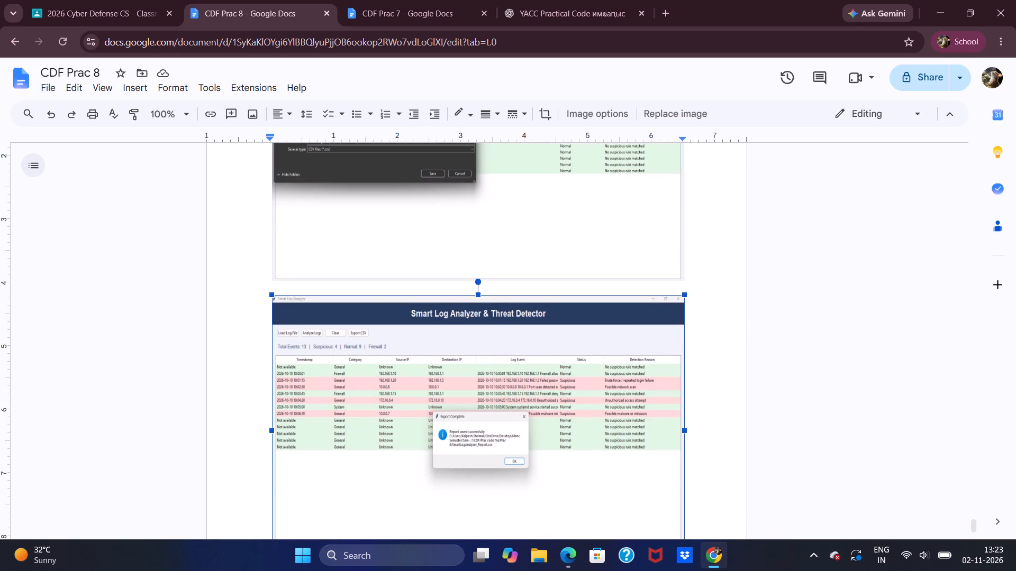
pyautogui.click(538, 257)
pyautogui.scroll(1, 538, 257)
pyautogui.scroll(-4, 538, 257)
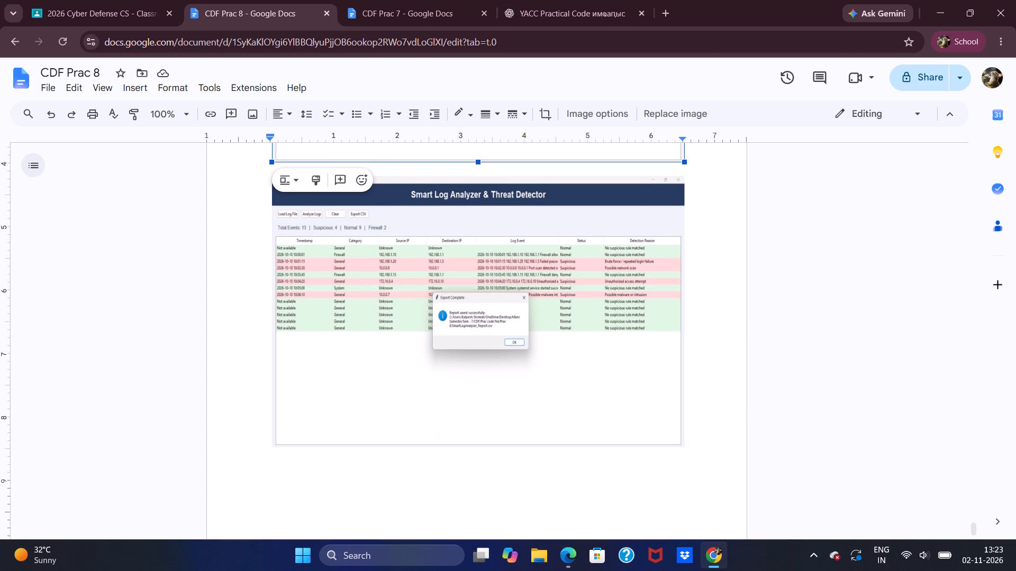
pyautogui.scroll(-1, 538, 257)
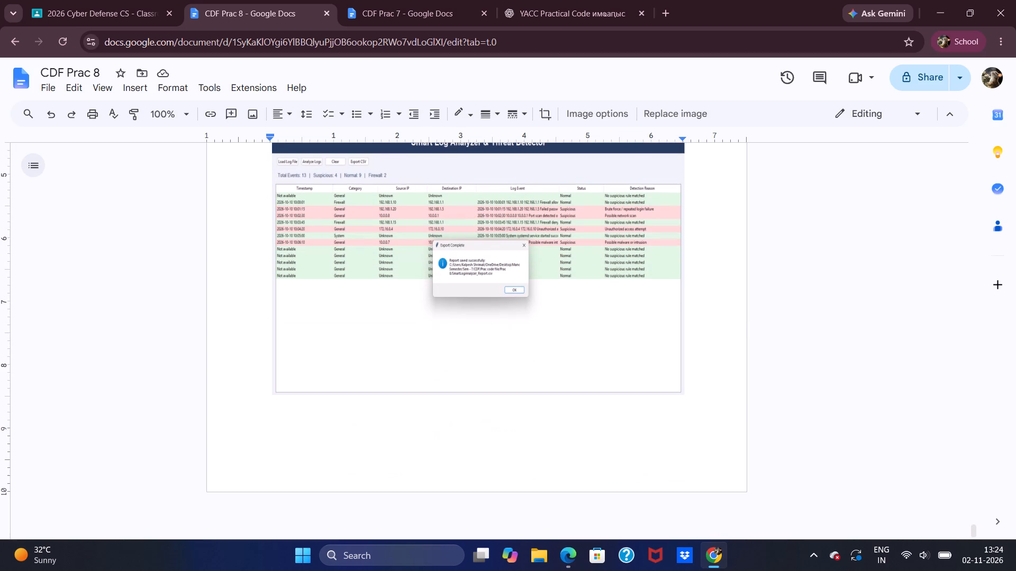
pyautogui.scroll(-4, 538, 257)
pyautogui.click(479, 429)
pyautogui.scroll(-5, 479, 429)
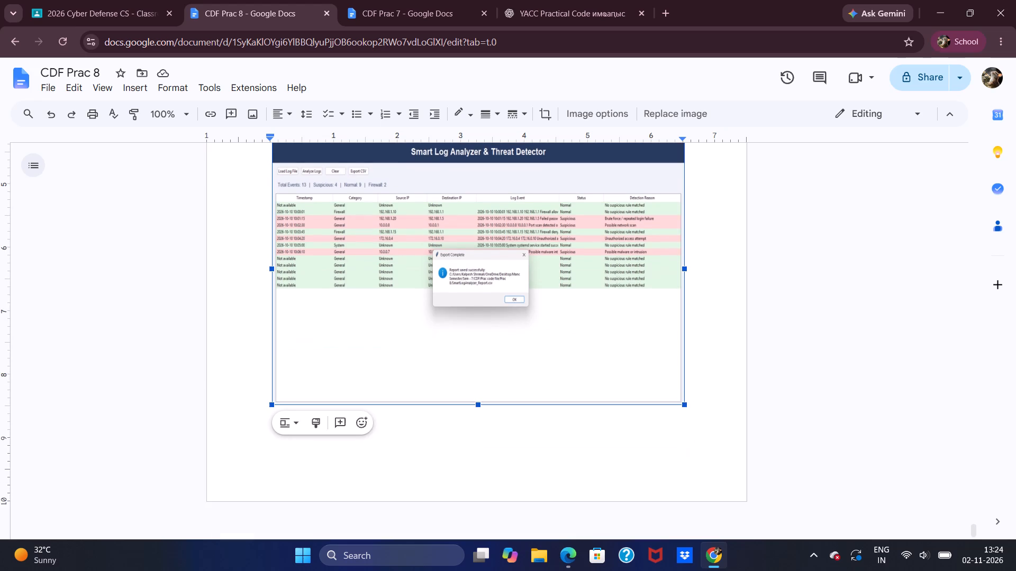
# Review the whole document from the references through the analyzer code to the export screenshots on the last page.
pyautogui.click(420, 475)
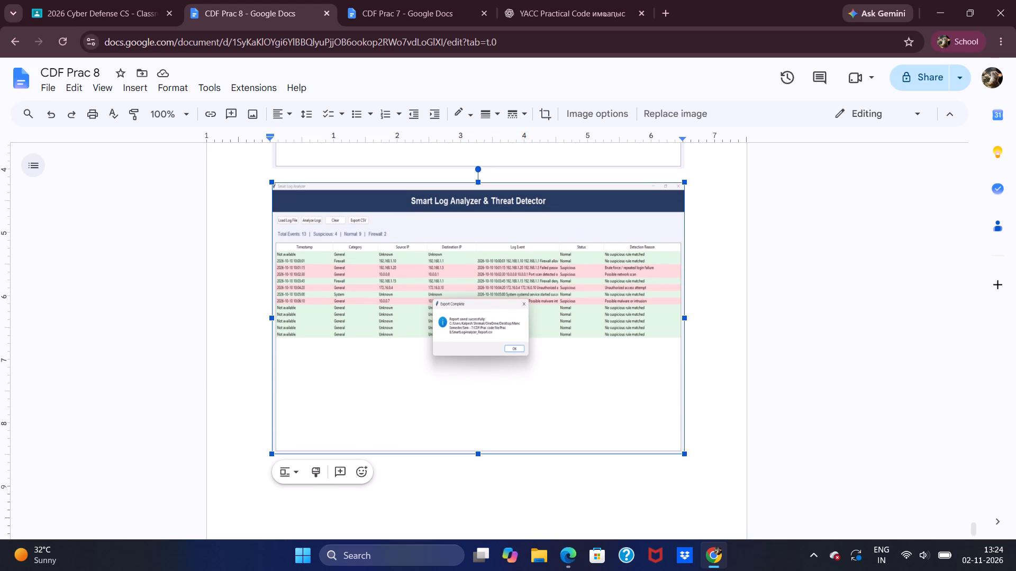
pyautogui.scroll(-1, 420, 475)
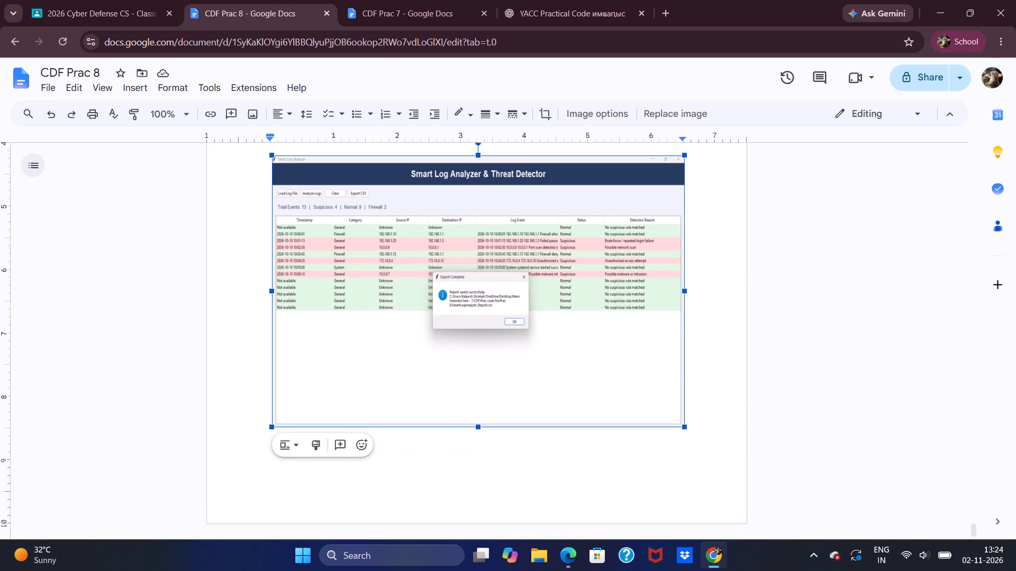
pyautogui.scroll(20, 463, 421)
pyautogui.scroll(11, 463, 421)
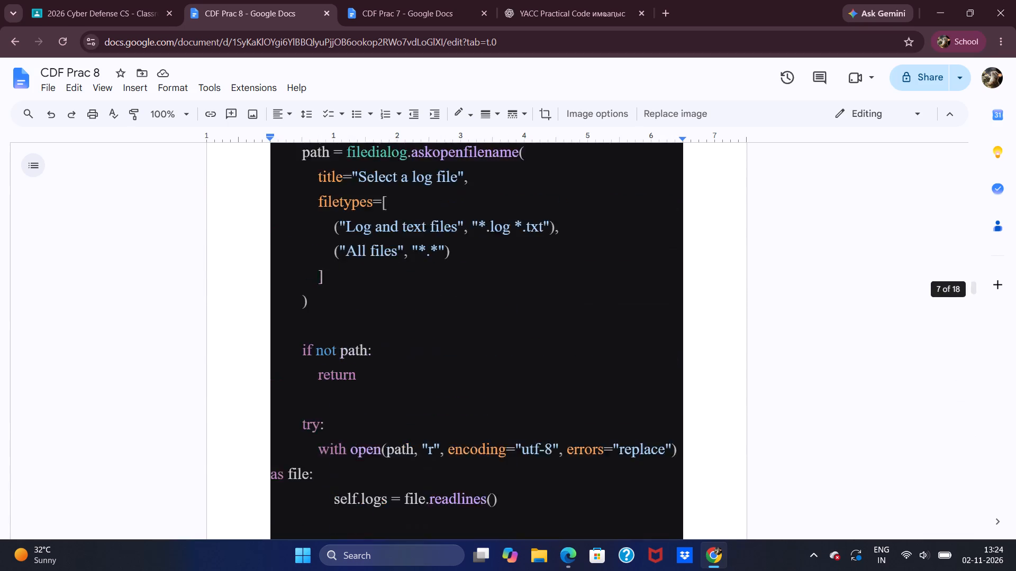
pyautogui.scroll(11, 463, 421)
pyautogui.scroll(-4, 463, 421)
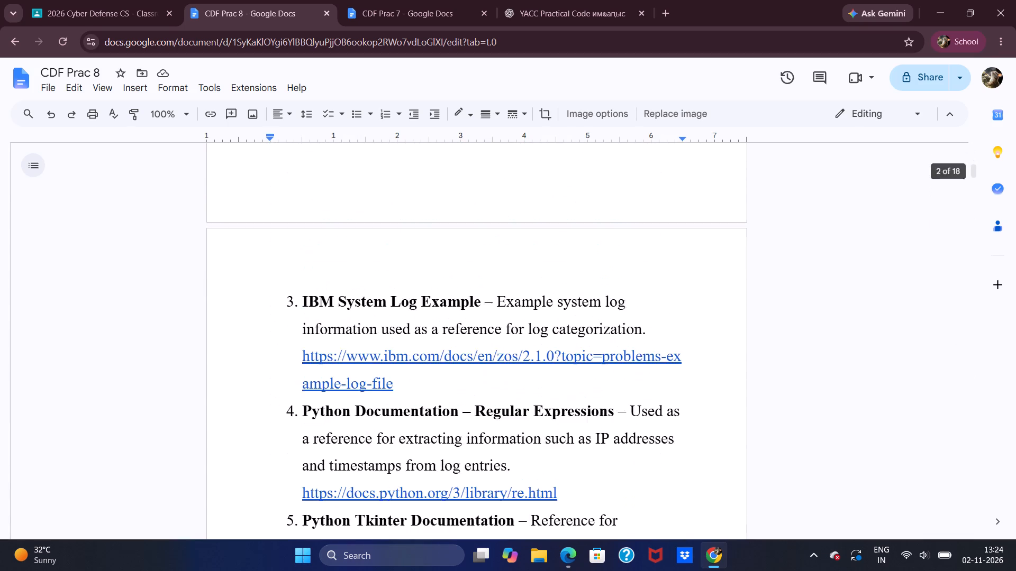
pyautogui.scroll(-11, 463, 421)
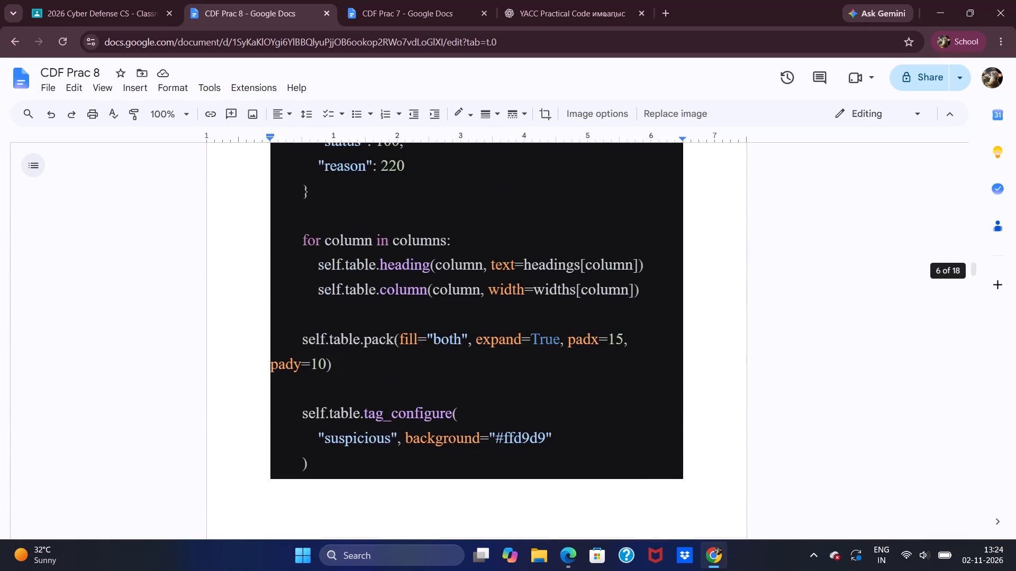
pyautogui.scroll(-11, 463, 421)
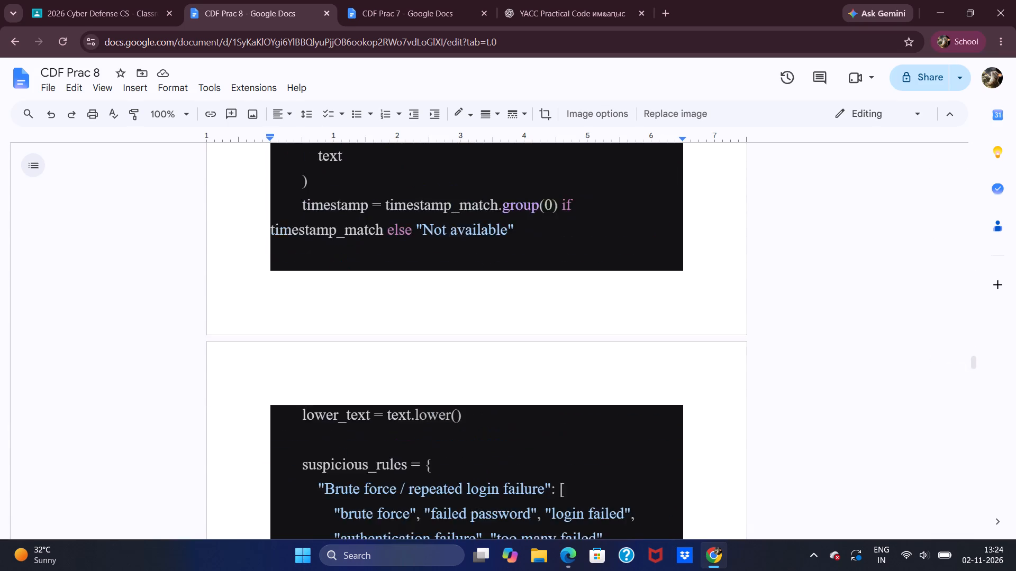
pyautogui.scroll(-10, 463, 421)
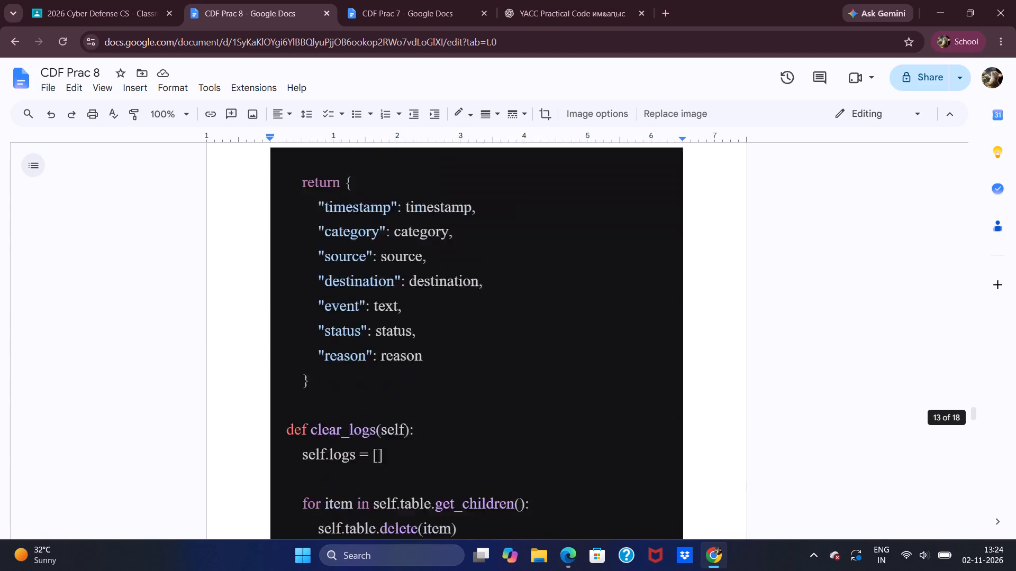
pyautogui.scroll(-5, 463, 421)
pyautogui.scroll(3, 463, 421)
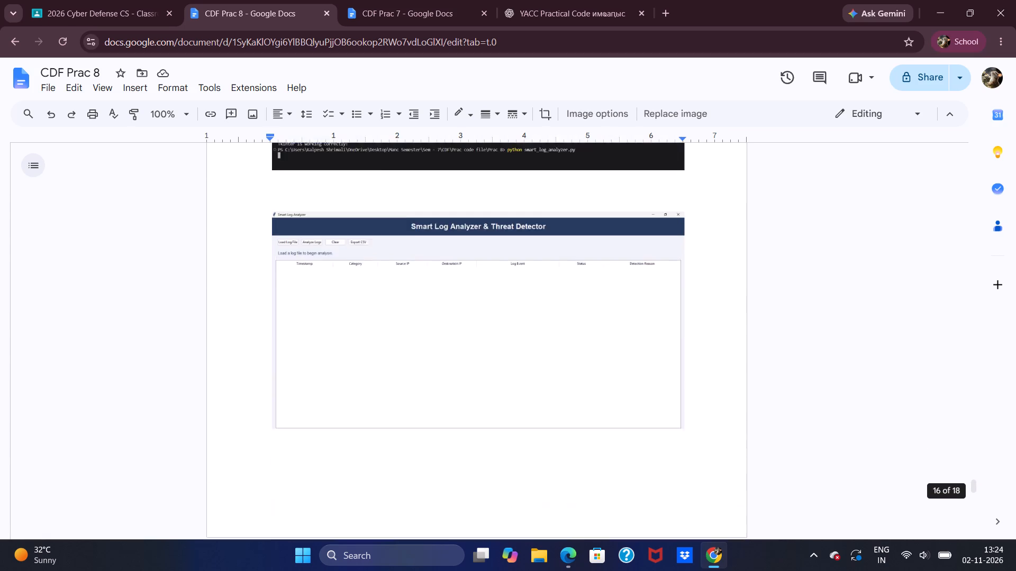
pyautogui.scroll(-7, 463, 421)
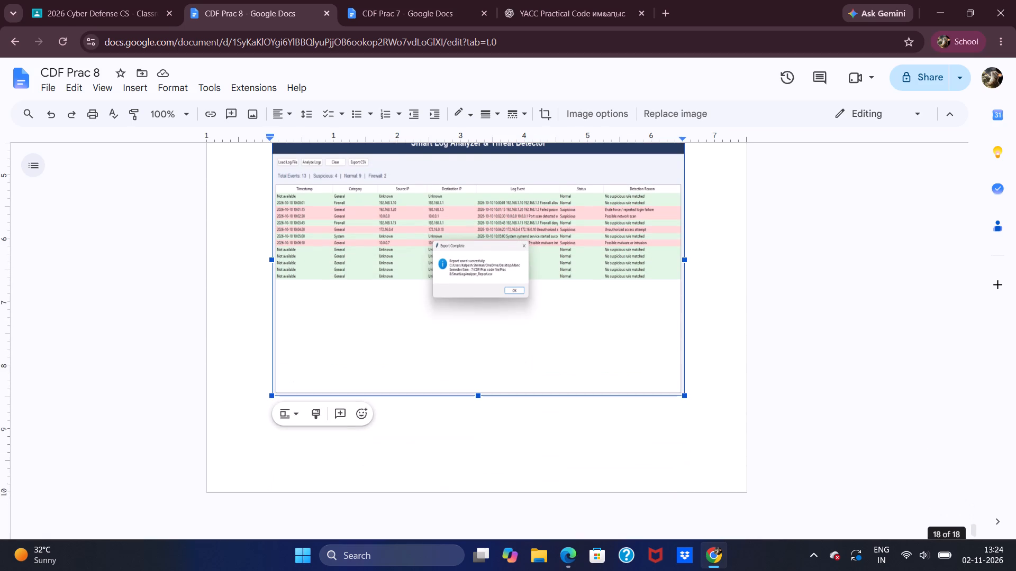
pyautogui.scroll(-3, 463, 421)
pyautogui.scroll(5, 463, 421)
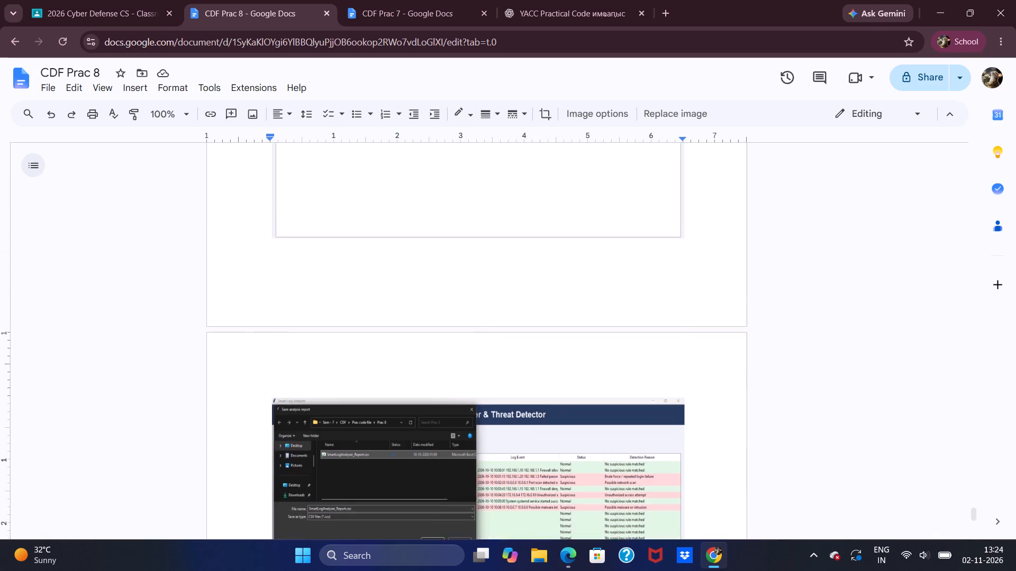
# Check the size and spacing of the output screenshots on pages 16 to 18 and go back to the first page.
pyautogui.scroll(2, 463, 421)
pyautogui.scroll(-1, 463, 421)
pyautogui.click(451, 288)
pyautogui.scroll(-2, 451, 288)
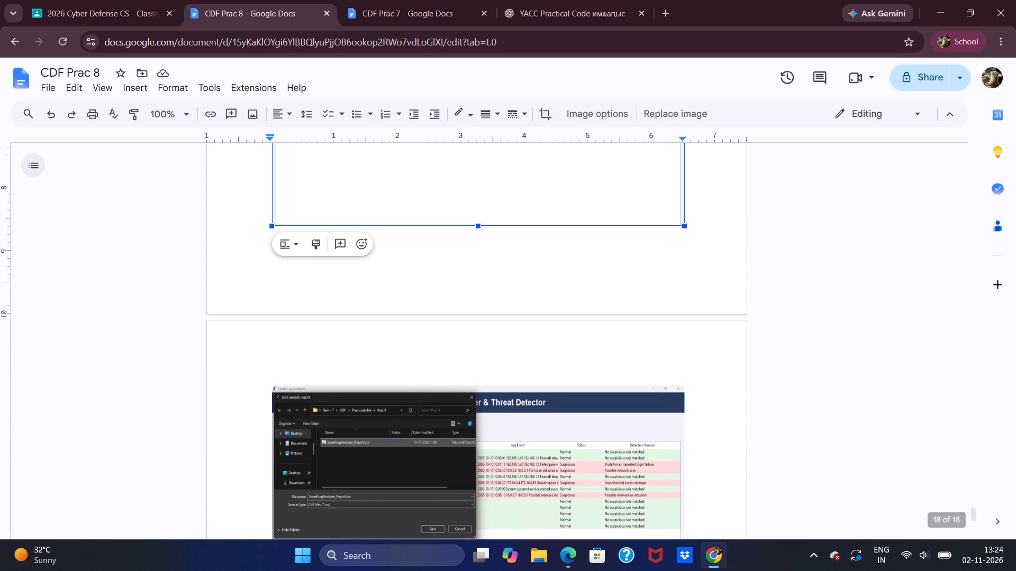
pyautogui.click(441, 267)
pyautogui.scroll(4, 441, 267)
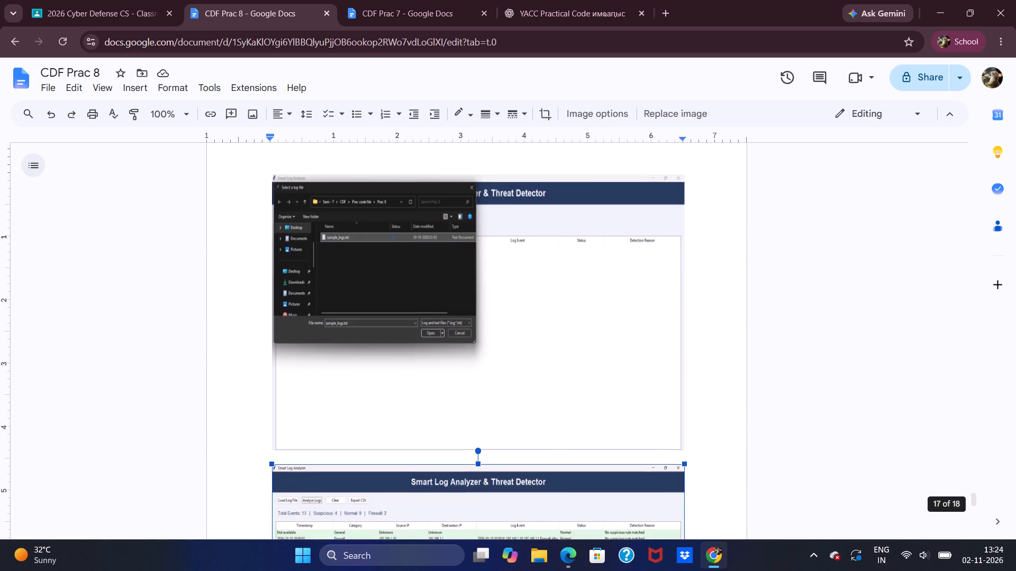
pyautogui.scroll(2, 441, 267)
pyautogui.click(403, 345)
pyautogui.scroll(-2, 403, 345)
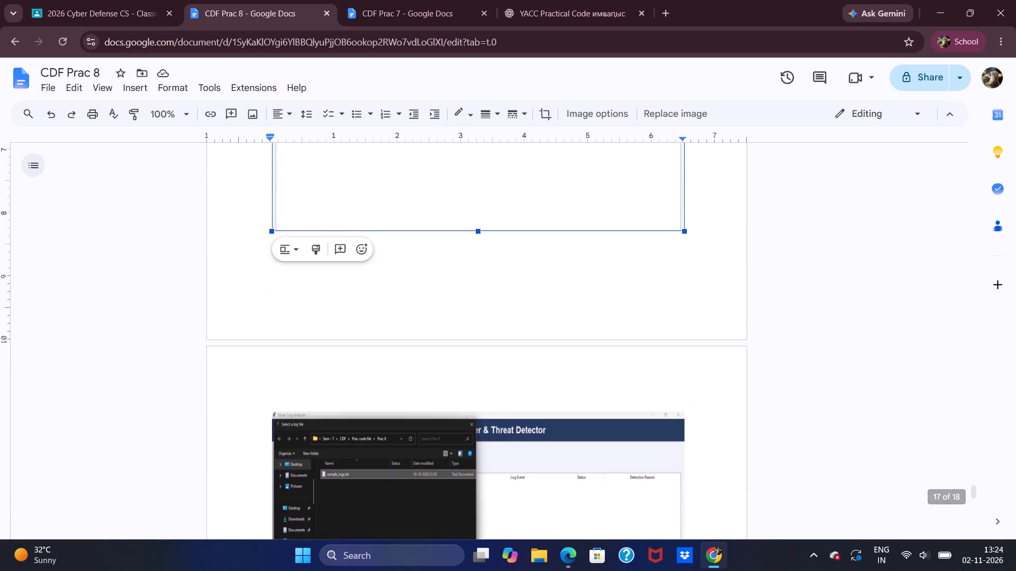
pyautogui.click(362, 302)
pyautogui.scroll(5, 469, 270)
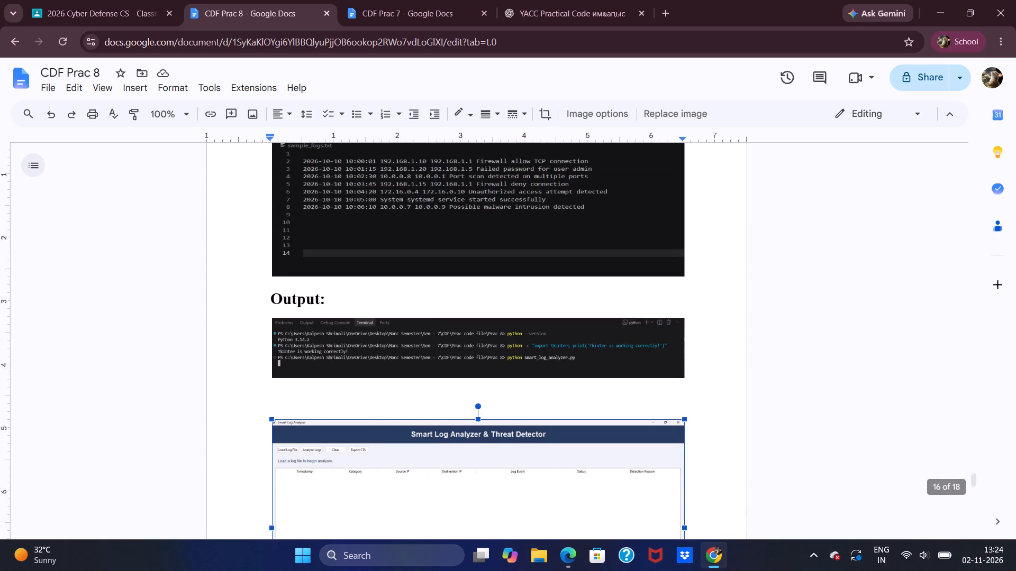
pyautogui.scroll(20, 469, 270)
pyautogui.scroll(11, 469, 270)
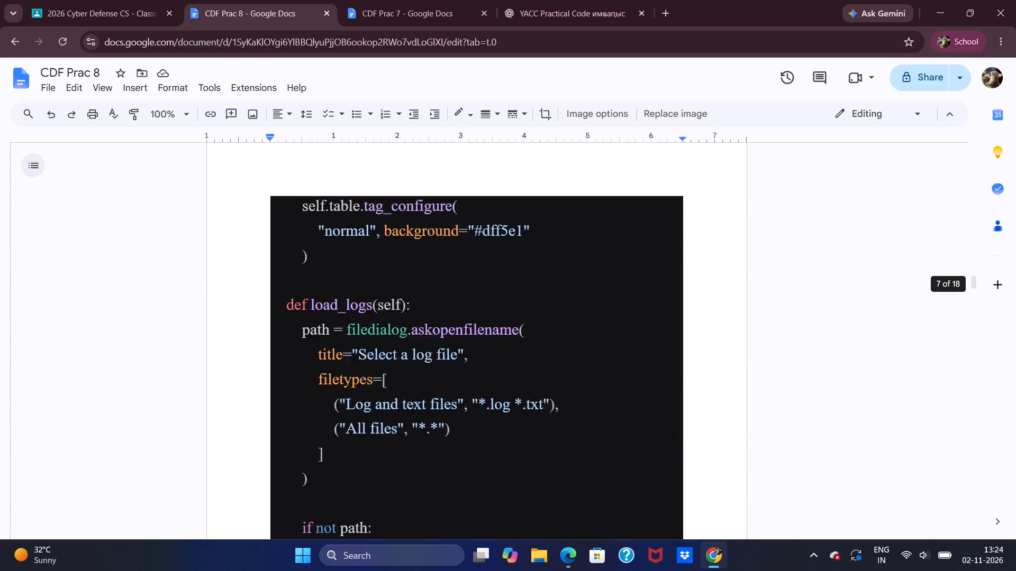
pyautogui.scroll(14, 469, 270)
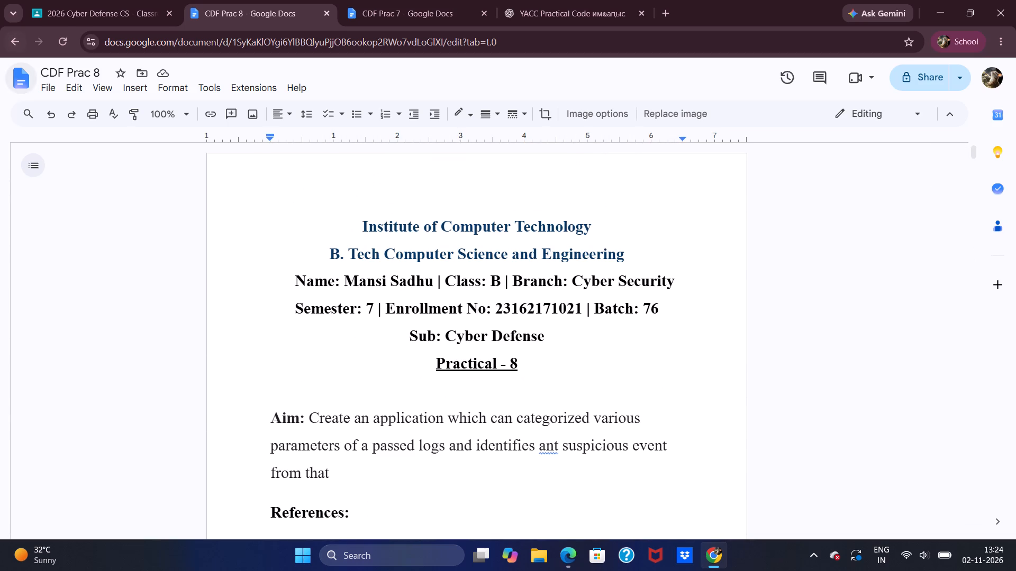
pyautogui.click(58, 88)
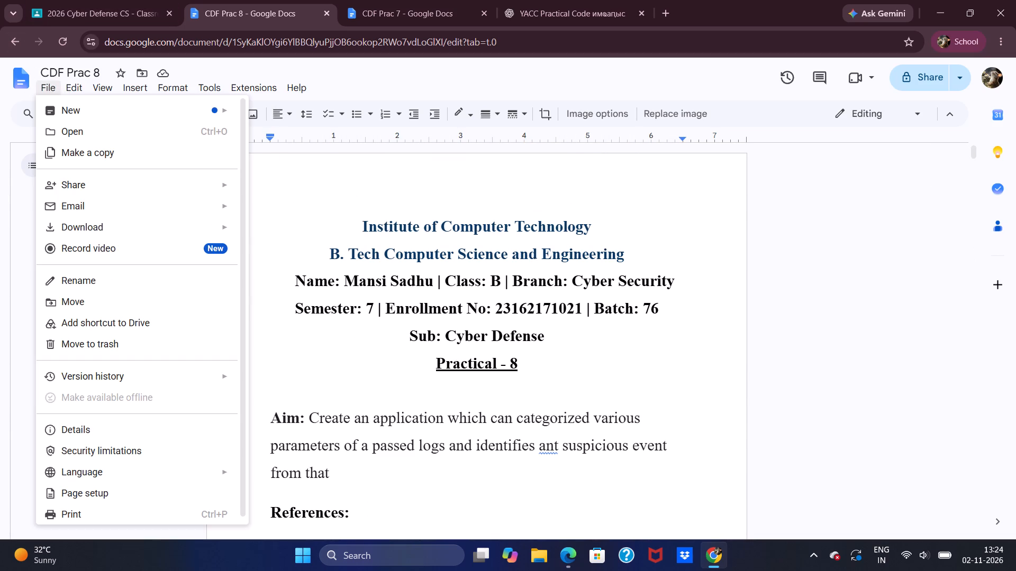
# Switch to Microsoft Edge and look back through Prac-8_CDF.pdf from its sample logs to its first page.
pyautogui.click(575, 558)
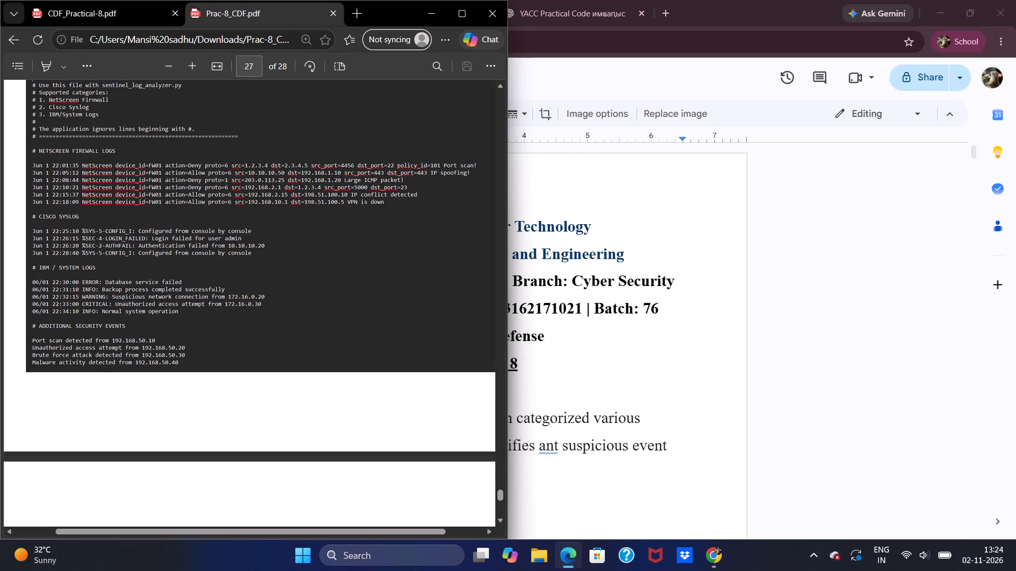
pyautogui.click(470, 6)
pyautogui.scroll(6, 503, 273)
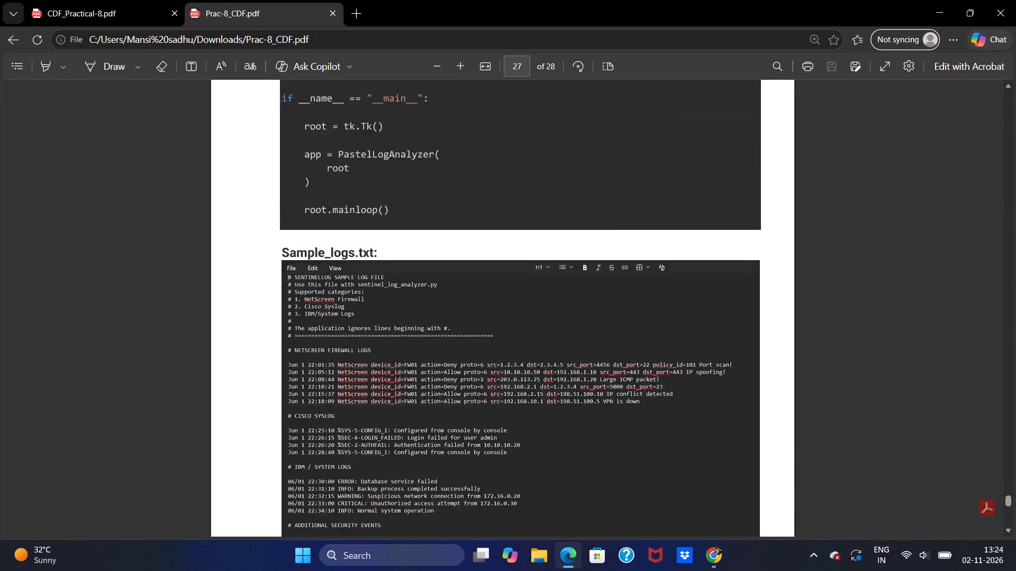
pyautogui.scroll(20, 503, 273)
pyautogui.scroll(15, 503, 273)
pyautogui.scroll(6, 503, 273)
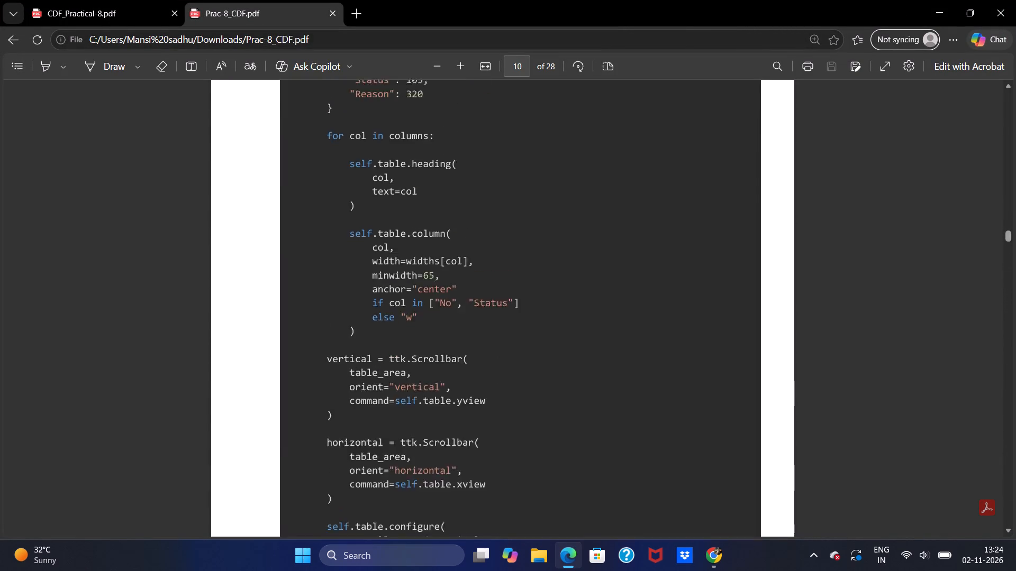
pyautogui.scroll(20, 503, 273)
pyautogui.scroll(1, 503, 273)
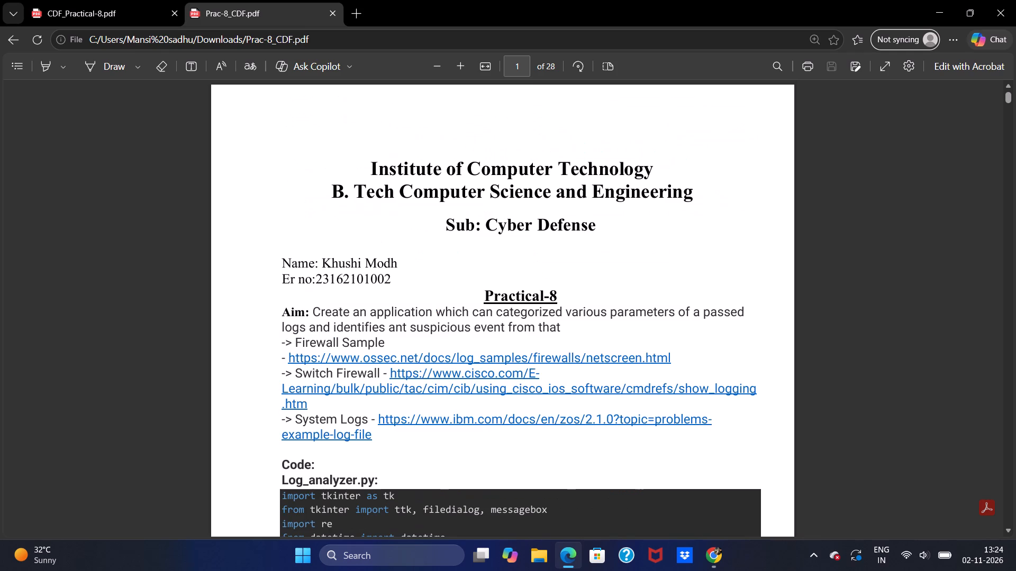
# Examine the output screenshots and the conclusion on the final pages of CDF_Practical-8.pdf.
pyautogui.click(91, 0)
pyautogui.click(91, 0)
pyautogui.click(91, 0)
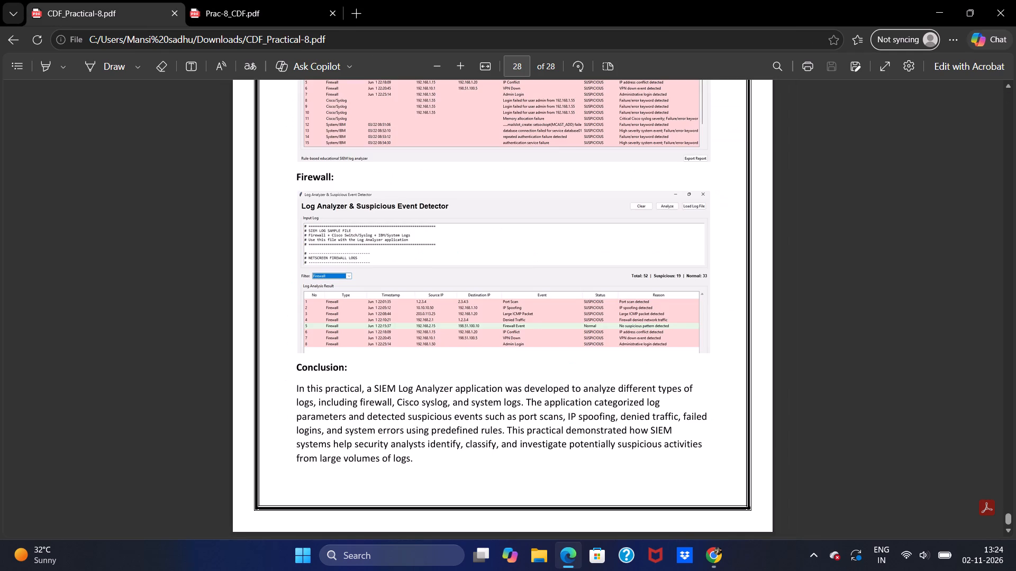
pyautogui.click(111, 14)
pyautogui.scroll(-1, 440, 163)
pyautogui.scroll(4, 440, 163)
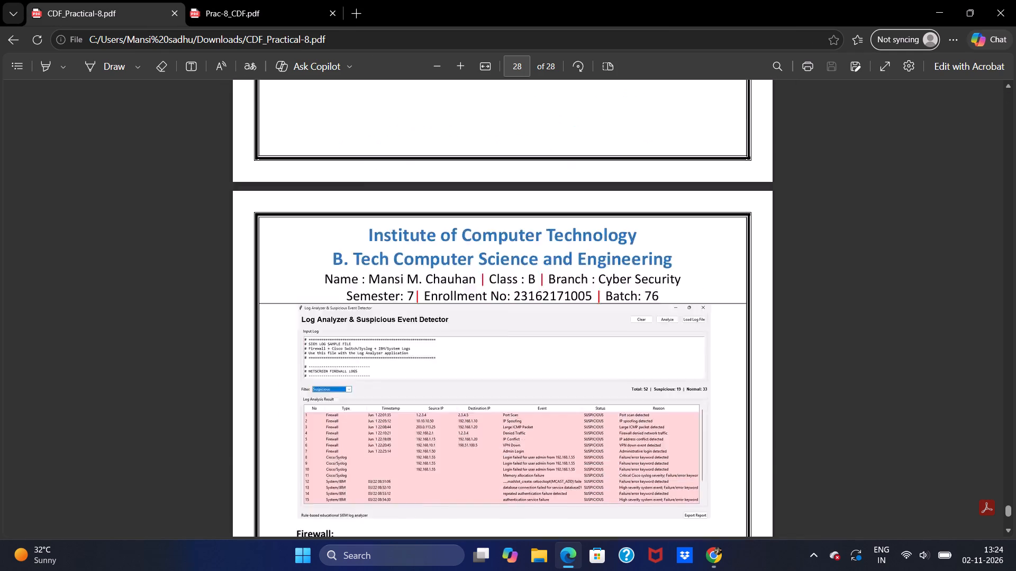
pyautogui.scroll(1, 440, 163)
pyautogui.scroll(-2, 440, 163)
# Look through Prac-8_CDF.pdf again to see how its last page ends.
pyautogui.click(287, 3)
pyautogui.scroll(-9, 540, 334)
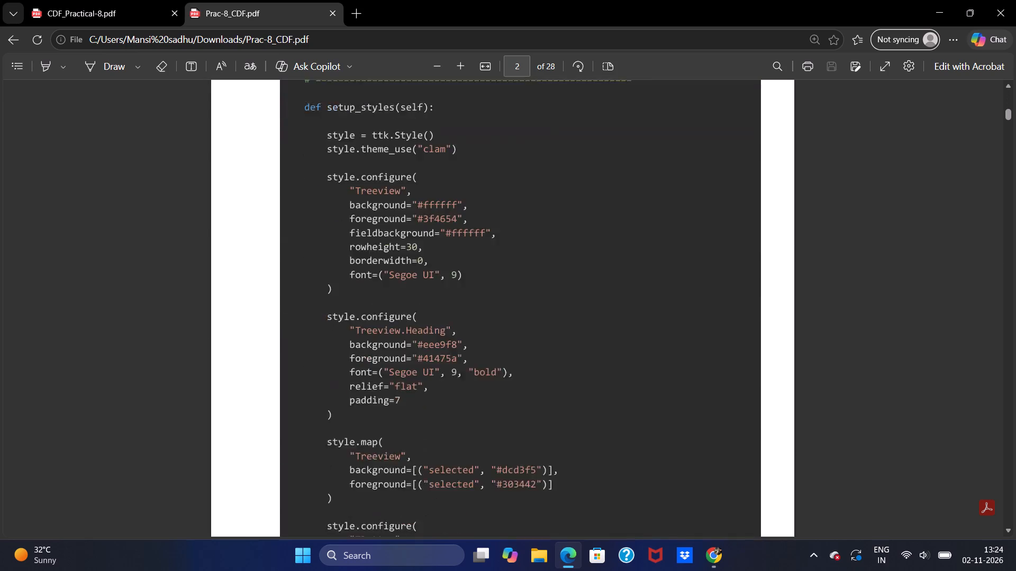
pyautogui.scroll(-20, 540, 334)
pyautogui.scroll(-20, 540, 334)
pyautogui.scroll(-1, 540, 334)
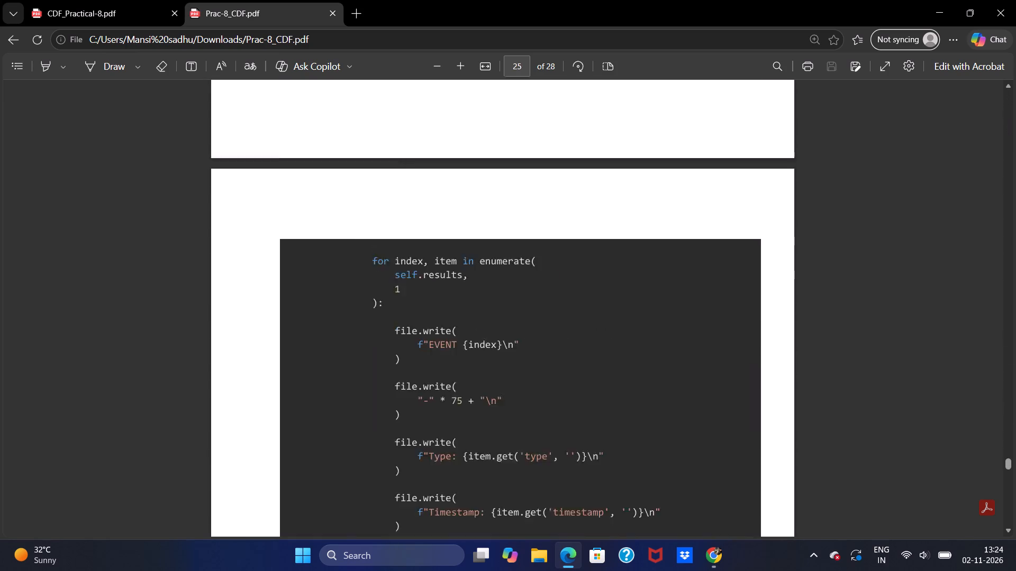
pyautogui.scroll(-12, 540, 334)
pyautogui.scroll(1, 540, 334)
pyautogui.scroll(-6, 540, 334)
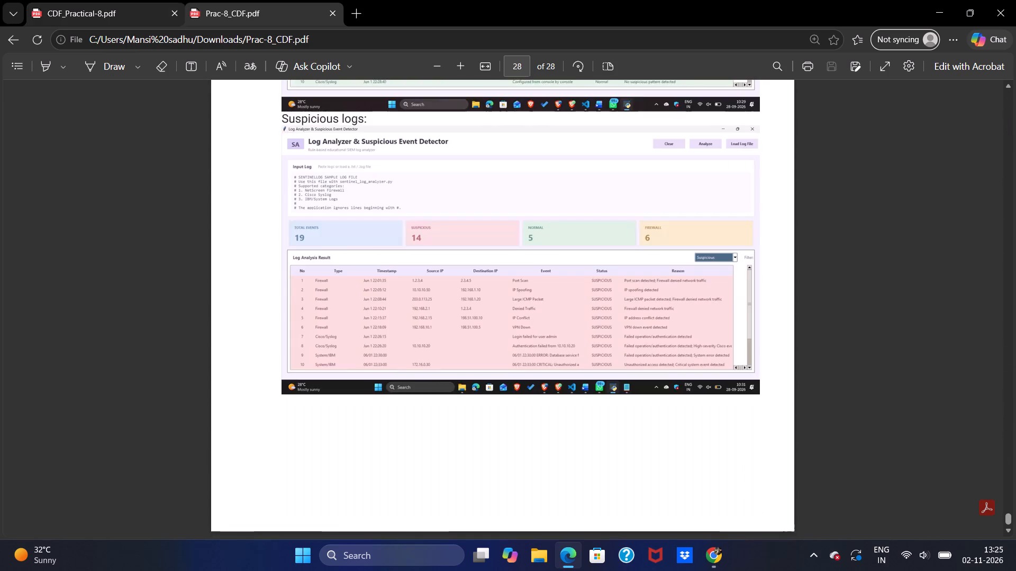
# Copy the Conclusion heading from the last page of CDF_Practical-8.pdf.
pyautogui.click(97, 10)
pyautogui.scroll(-19, 359, 300)
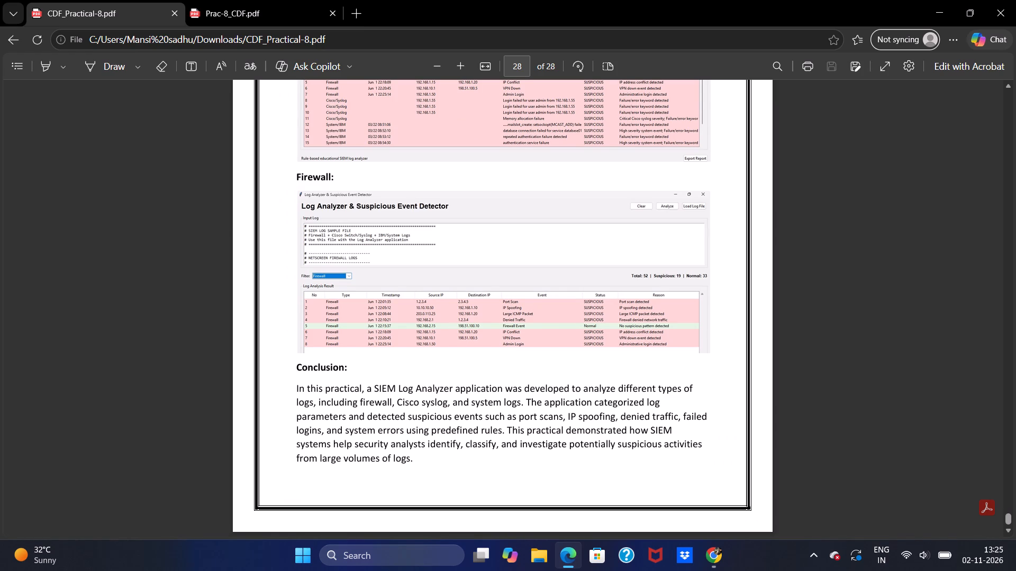
pyautogui.moveTo(351, 366); pyautogui.dragTo(270, 370)
pyautogui.hotkey('ctrl', 'c')
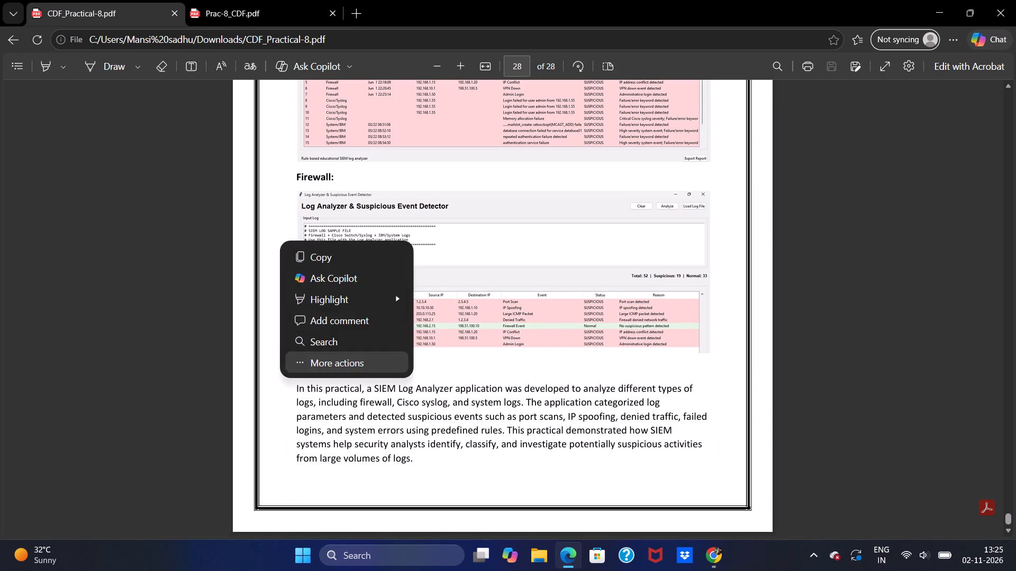
# Return to CDF Prac 8 in Google Docs and undo the enlargements of the Export Complete and Save analysis report screenshots.
pyautogui.click(924, 17)
pyautogui.doubleClick(924, 17)
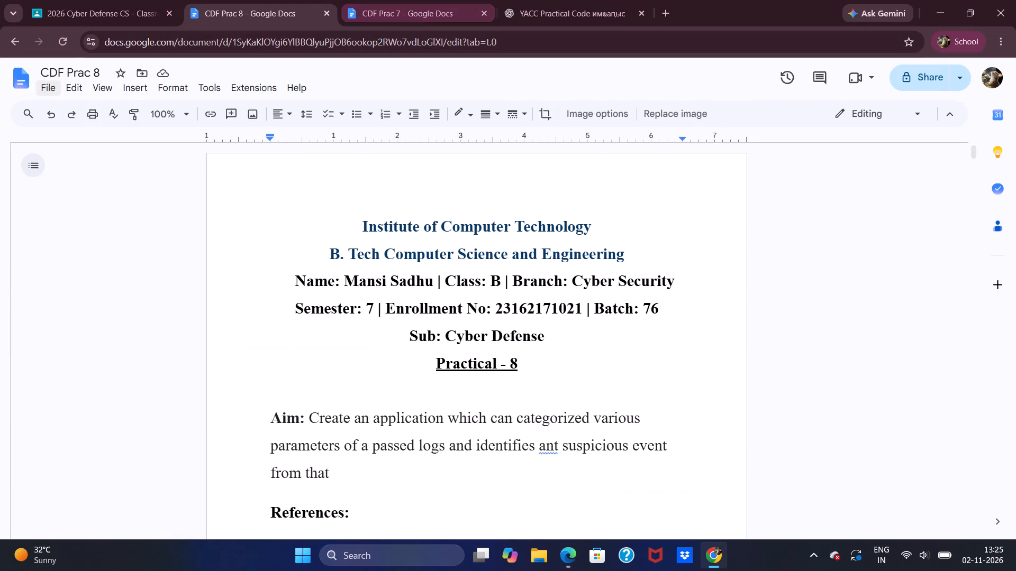
pyautogui.scroll(-20, 464, 258)
pyautogui.scroll(-20, 464, 258)
pyautogui.scroll(-16, 464, 258)
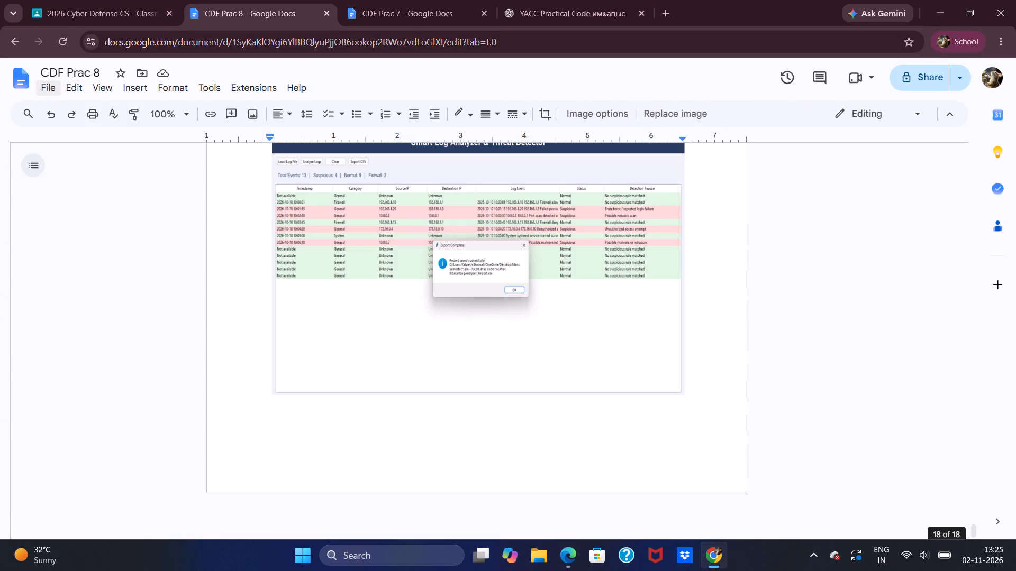
pyautogui.scroll(-10, 464, 258)
pyautogui.click(319, 358)
pyautogui.scroll(-3, 464, 297)
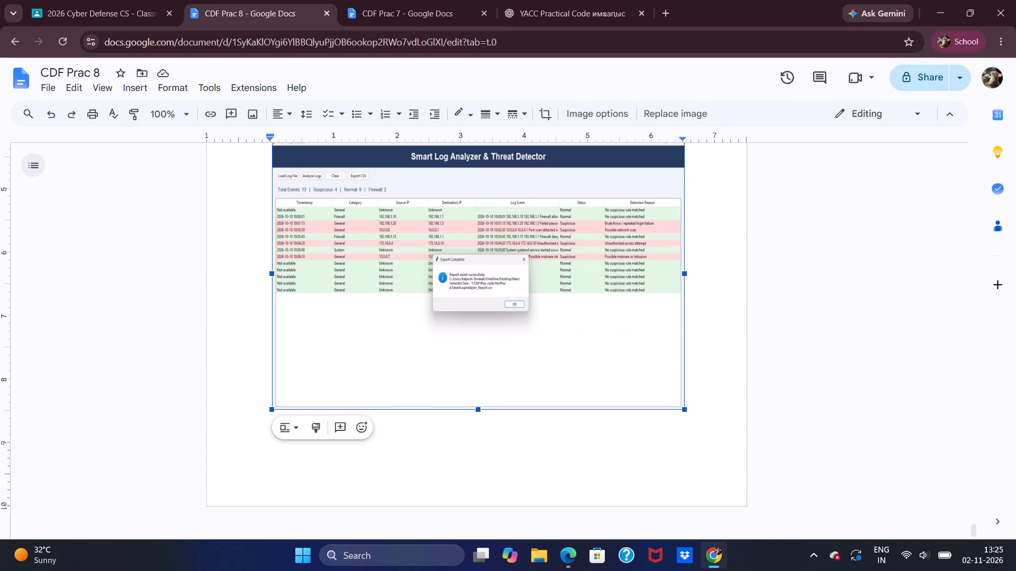
pyautogui.scroll(3, 385, 330)
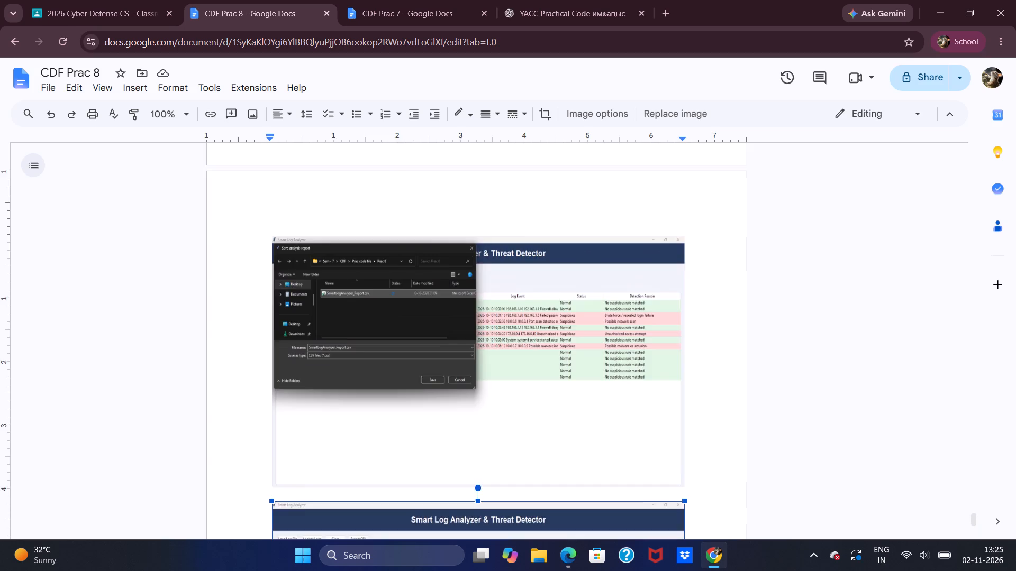
pyautogui.hotkey('ctrl', 'z')
pyautogui.hotkey('ctrl', 'z')
pyautogui.scroll(-1, 385, 330)
pyautogui.hotkey('ctrl', 'z')
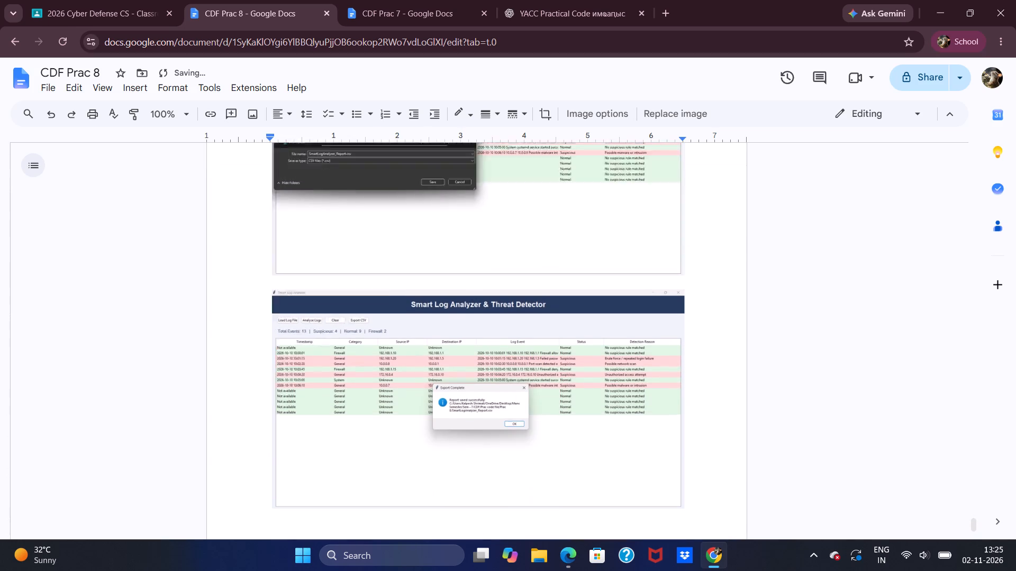
# Examine the output screenshots across the last pages of CDF Prac 8 and the free space below them.
pyautogui.scroll(-9, 385, 330)
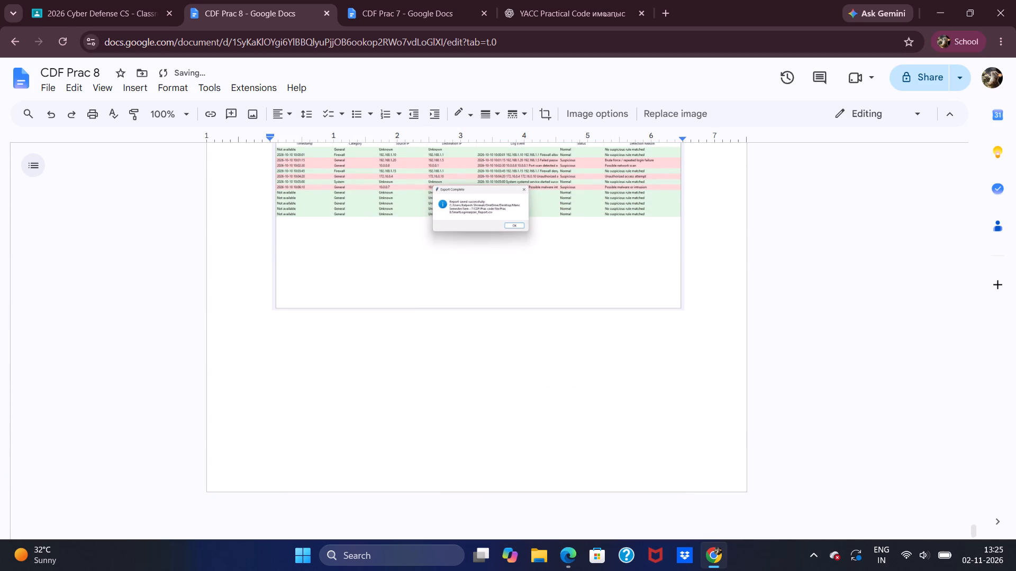
pyautogui.scroll(-2, 385, 330)
pyautogui.click(340, 348)
pyautogui.scroll(2, 460, 258)
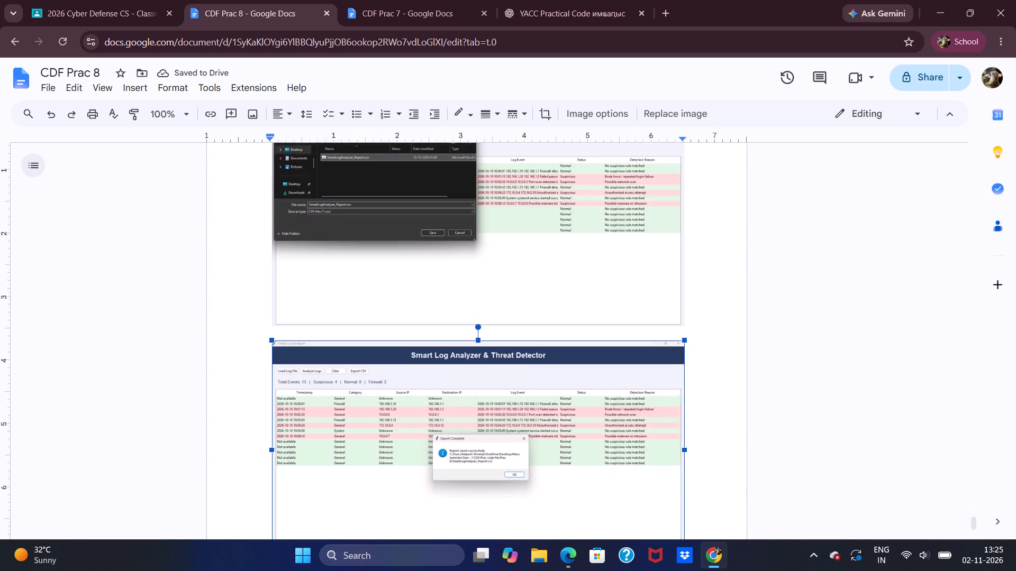
pyautogui.scroll(7, 460, 258)
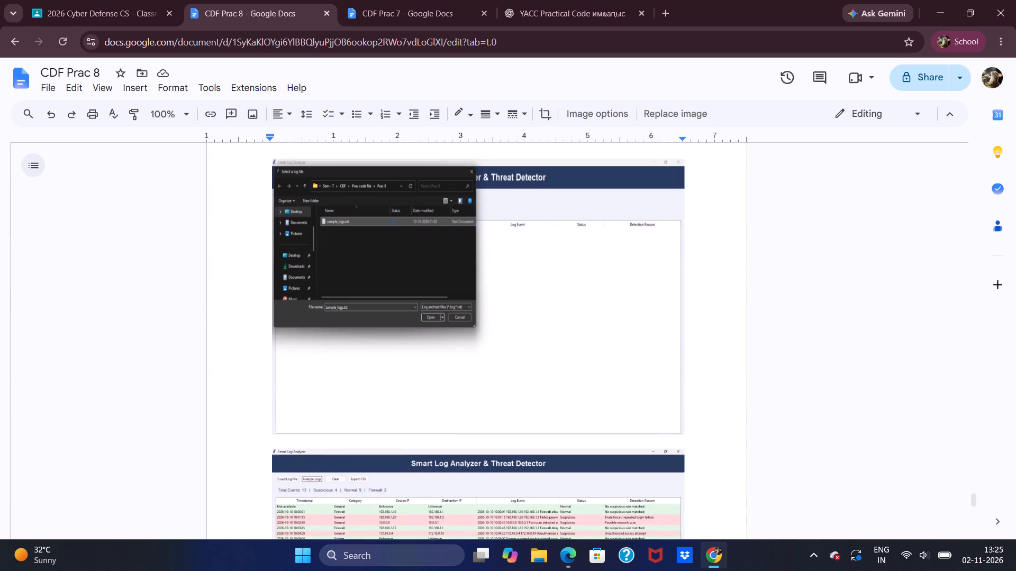
pyautogui.scroll(2, 460, 258)
pyautogui.click(446, 331)
pyautogui.scroll(-1, 446, 331)
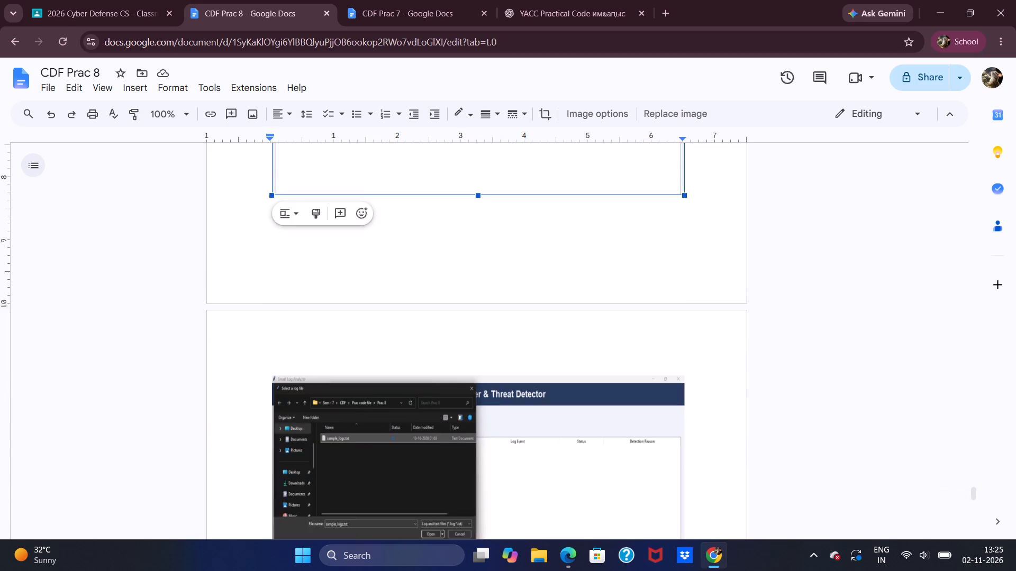
pyautogui.scroll(-1, 446, 331)
pyautogui.click(412, 197)
pyautogui.scroll(-1, 429, 360)
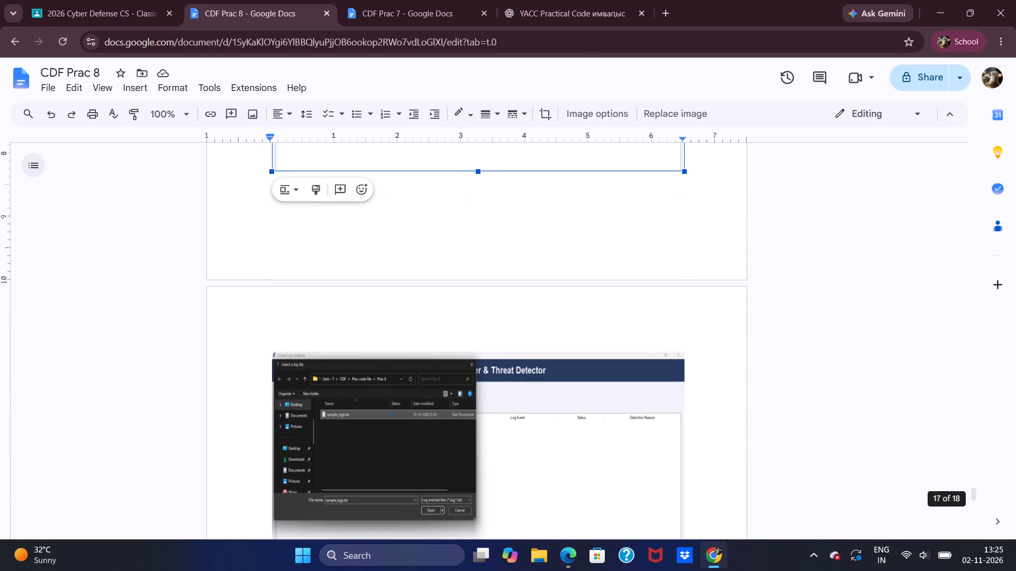
pyautogui.scroll(-1, 429, 360)
pyautogui.click(371, 311)
pyautogui.scroll(-4, 371, 311)
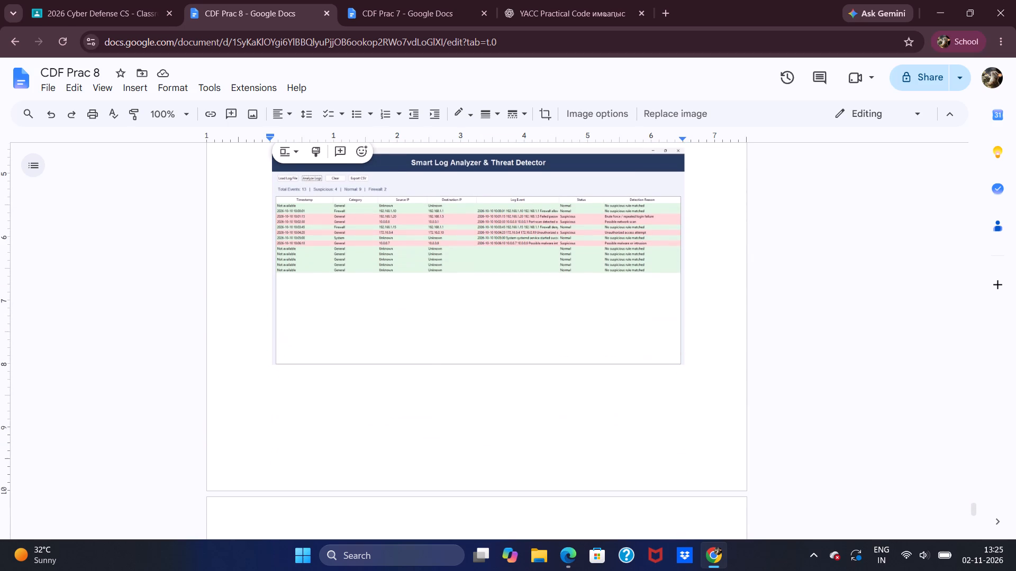
pyautogui.click(404, 288)
pyautogui.scroll(-2, 404, 288)
pyautogui.click(375, 324)
pyautogui.scroll(-1, 375, 324)
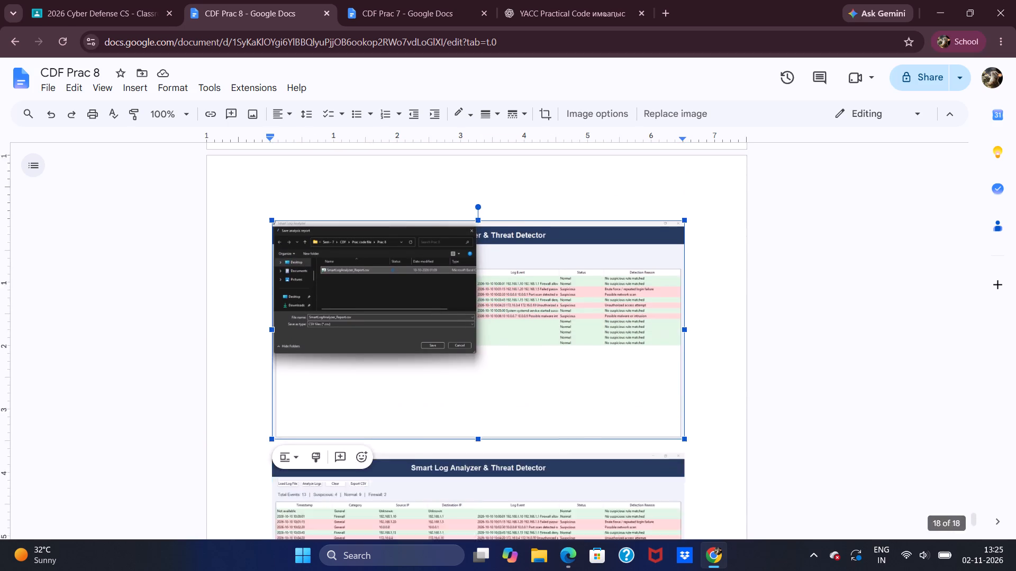
pyautogui.scroll(-2, 375, 324)
# Fine-tune the height of the Save analysis report screenshot on the last page, shortening it slightly and stretching it back a little.
pyautogui.scroll(2, 442, 279)
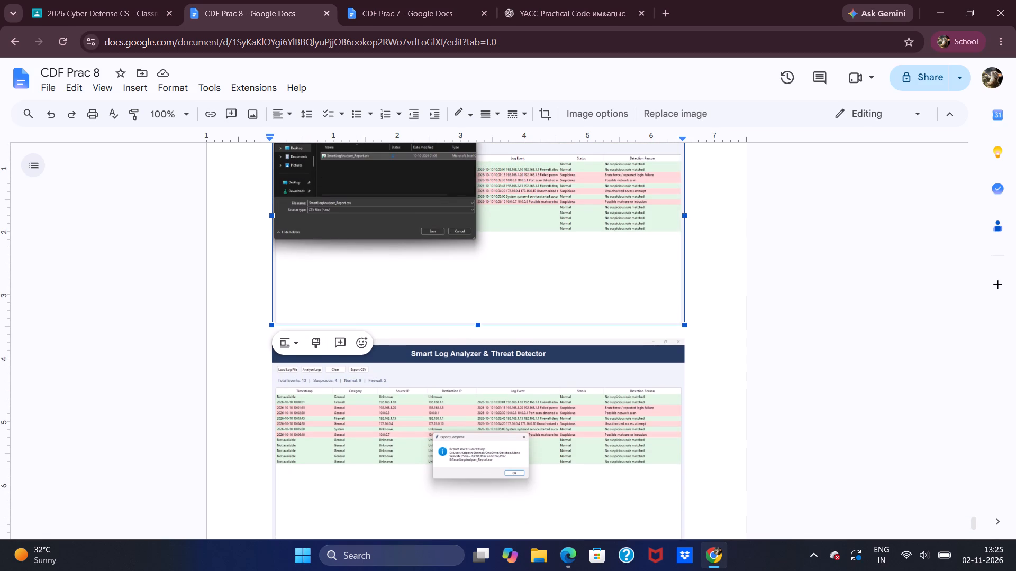
pyautogui.moveTo(479, 325); pyautogui.dragTo(479, 311)
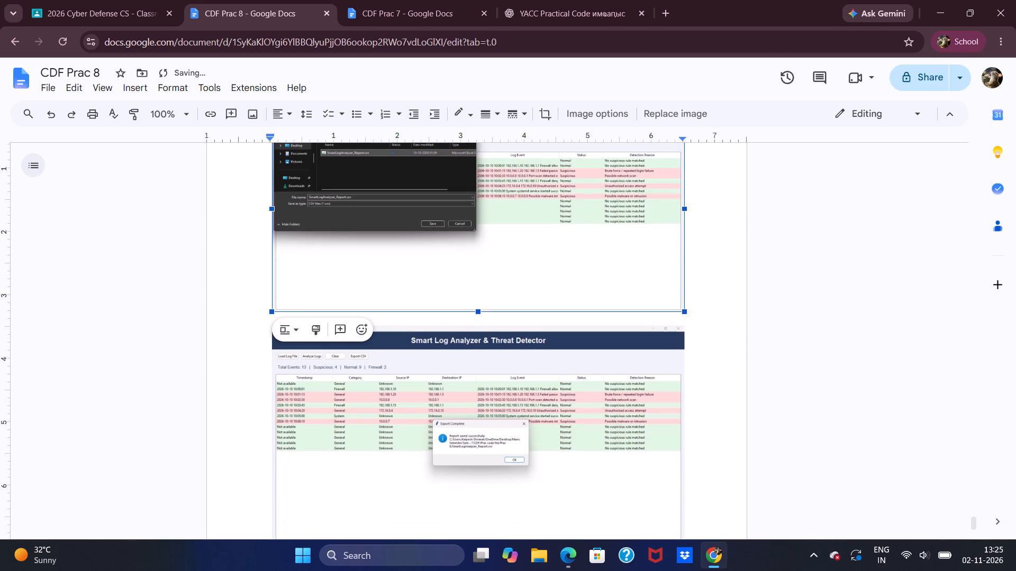
pyautogui.scroll(-1, 479, 311)
pyautogui.click(465, 321)
pyautogui.scroll(-3, 465, 321)
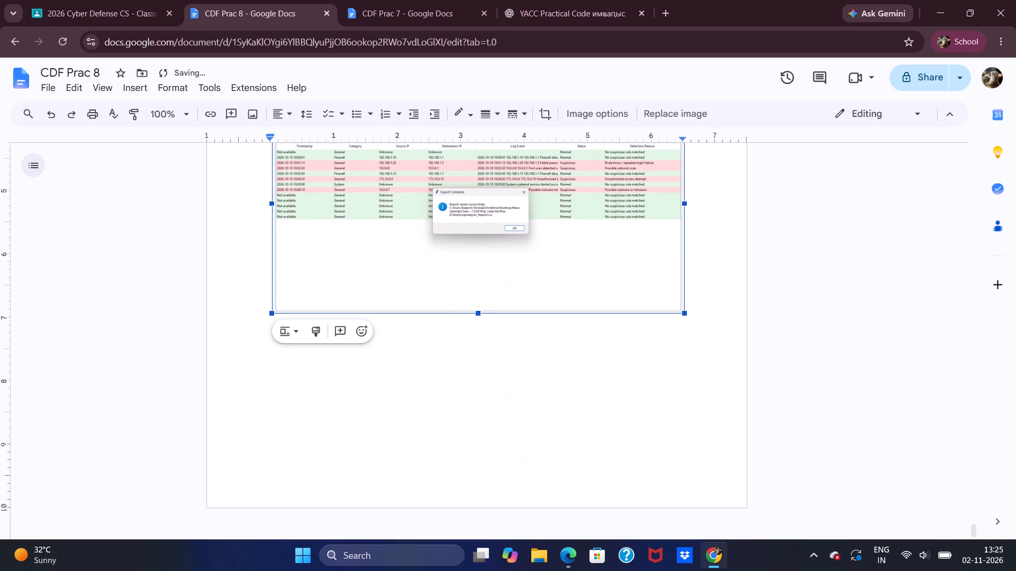
pyautogui.scroll(1, 481, 295)
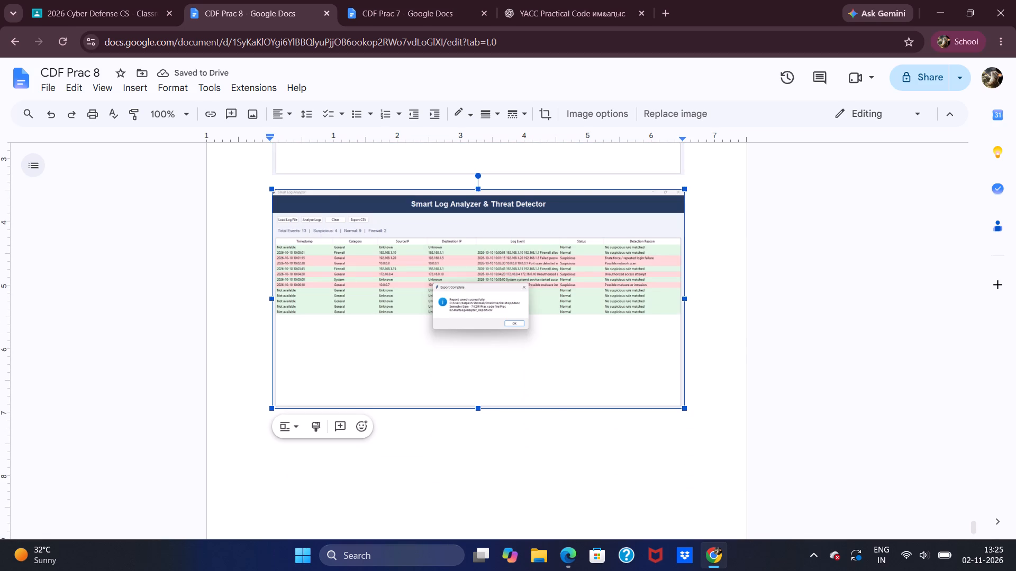
pyautogui.scroll(1, 478, 209)
pyautogui.click(471, 225)
pyautogui.scroll(-2, 471, 225)
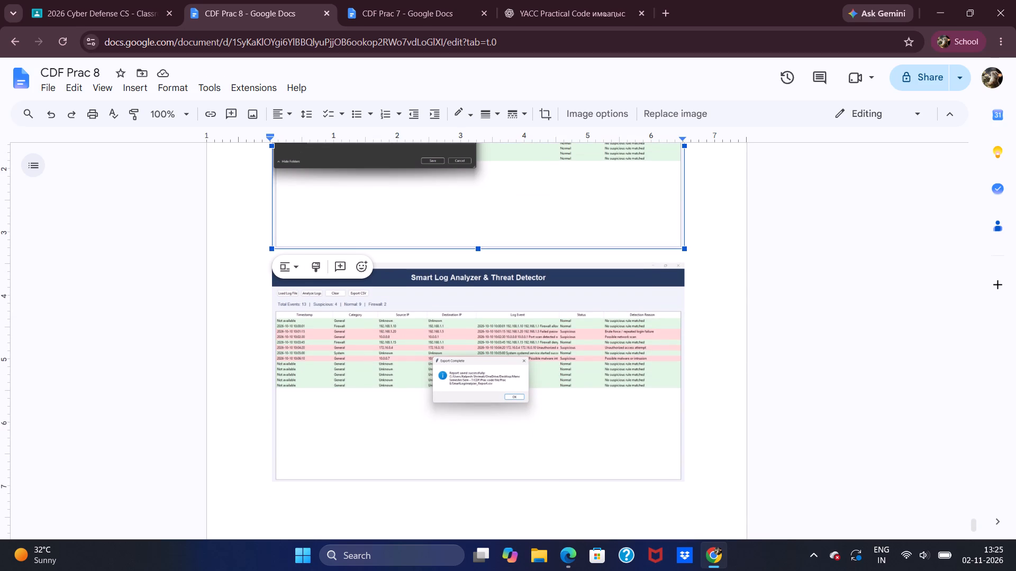
pyautogui.moveTo(478, 249); pyautogui.dragTo(479, 257)
# Paste the copied Conclusion heading two lines below the Export Complete screenshot on the last page and start a new line beneath it.
pyautogui.scroll(-1, 479, 257)
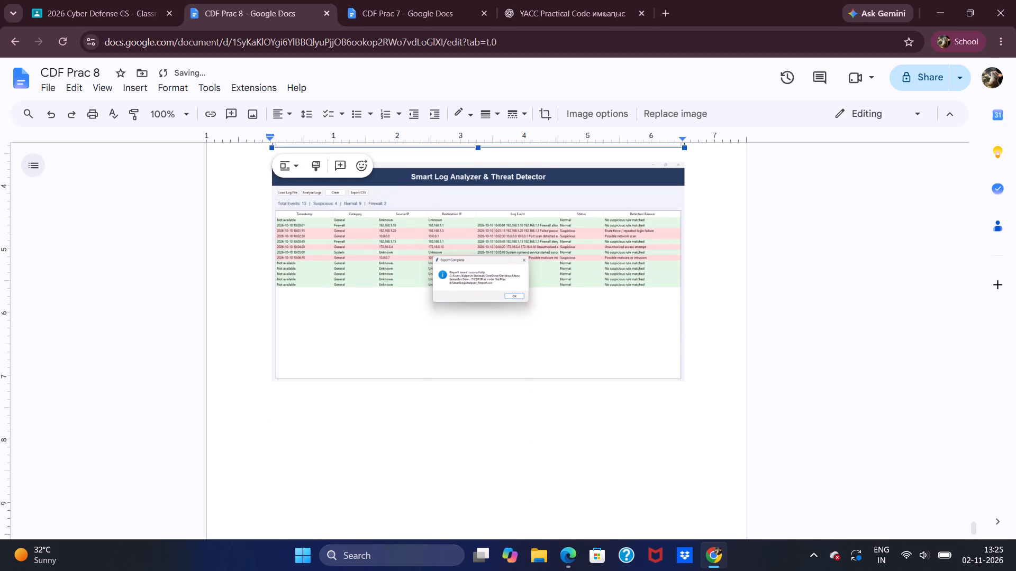
pyautogui.scroll(-1, 479, 257)
pyautogui.click(468, 274)
pyautogui.scroll(-2, 468, 274)
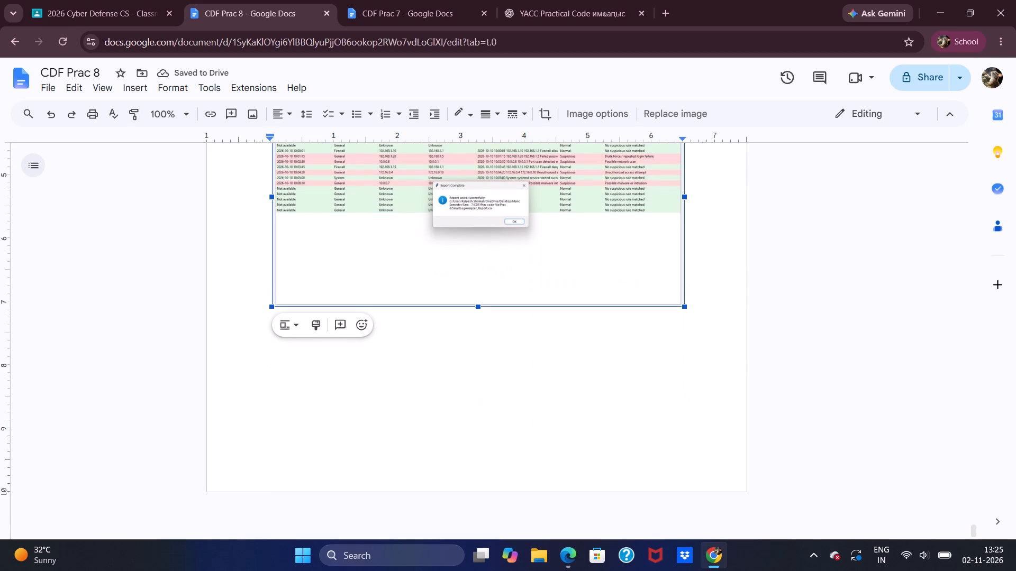
pyautogui.click(482, 307)
pyautogui.scroll(-2, 482, 310)
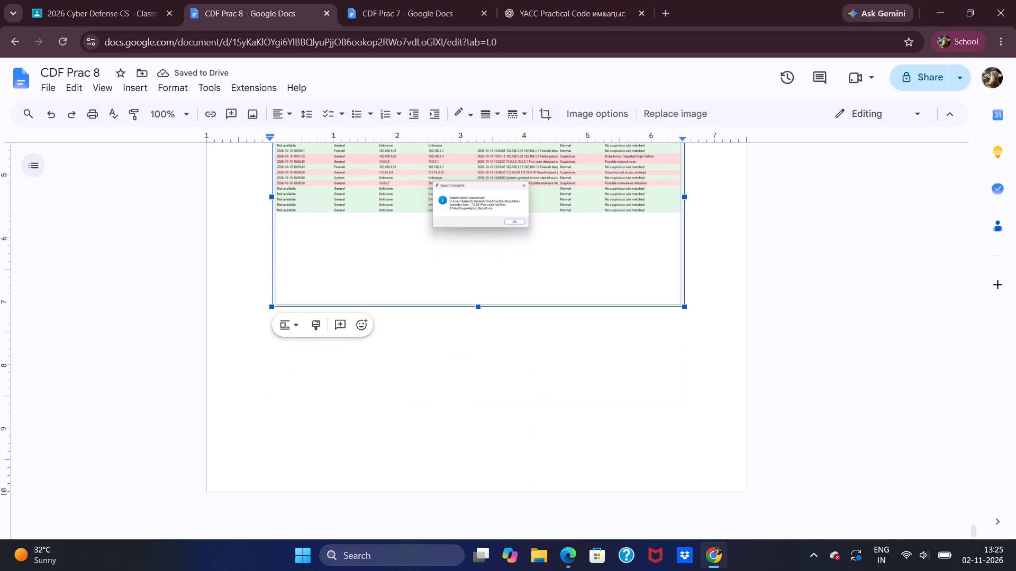
pyautogui.click(391, 353)
pyautogui.scroll(-4, 439, 399)
pyautogui.click(638, 400)
pyautogui.rightClick(638, 400)
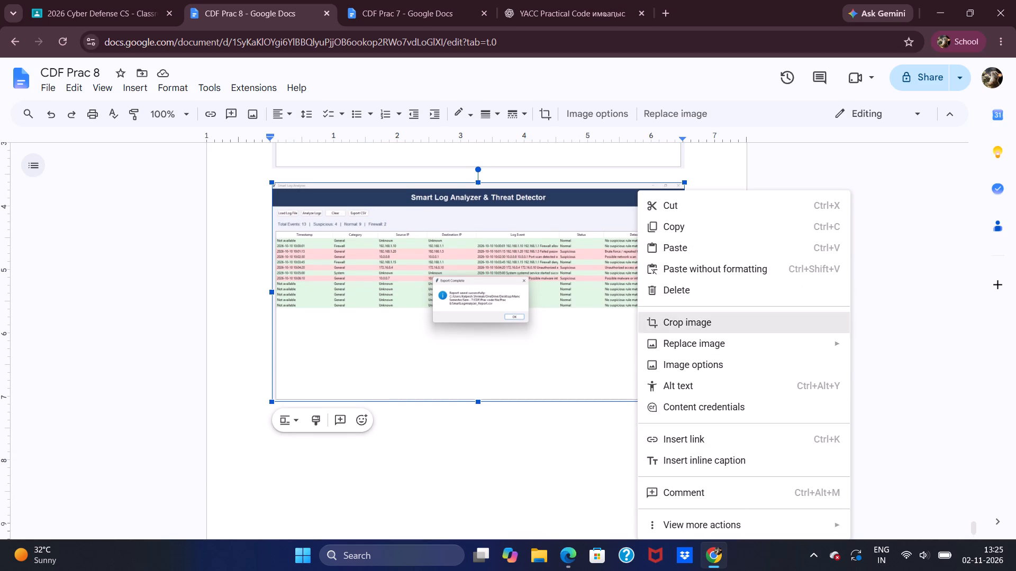
pyautogui.scroll(-1, 722, 361)
pyautogui.click(862, 367)
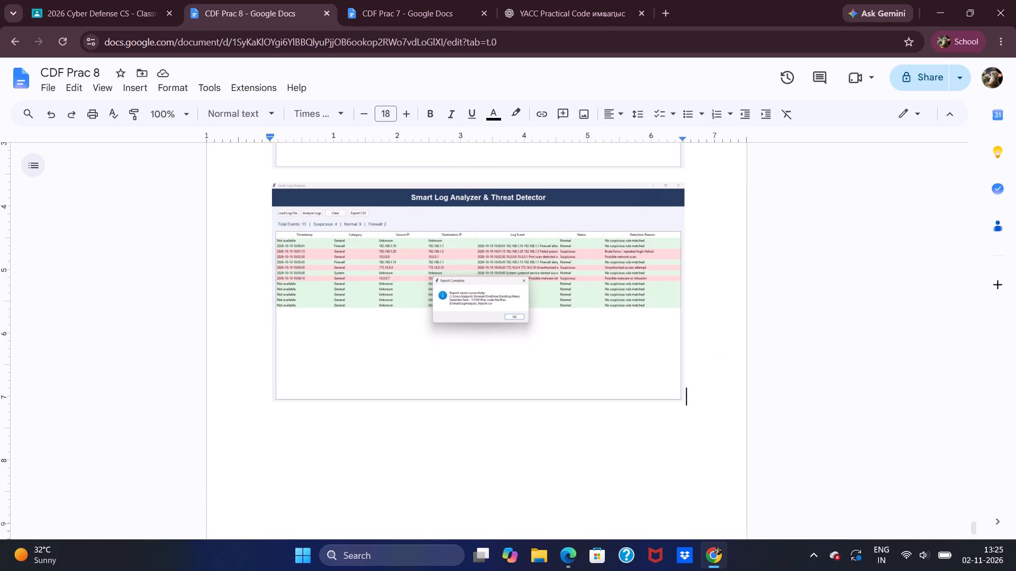
pyautogui.press('Return')
pyautogui.press('Return')
pyautogui.scroll(-3, 725, 403)
pyautogui.hotkey('ctrl', 'v')
pyautogui.scroll(-2, 725, 403)
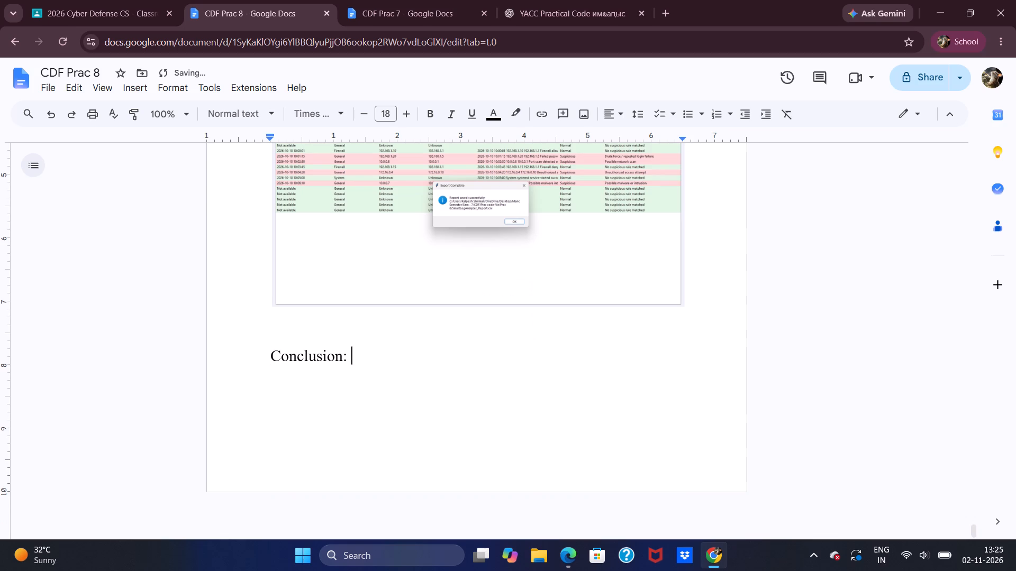
pyautogui.scroll(-2, 725, 403)
pyautogui.press('Return')
pyautogui.scroll(-3, 725, 403)
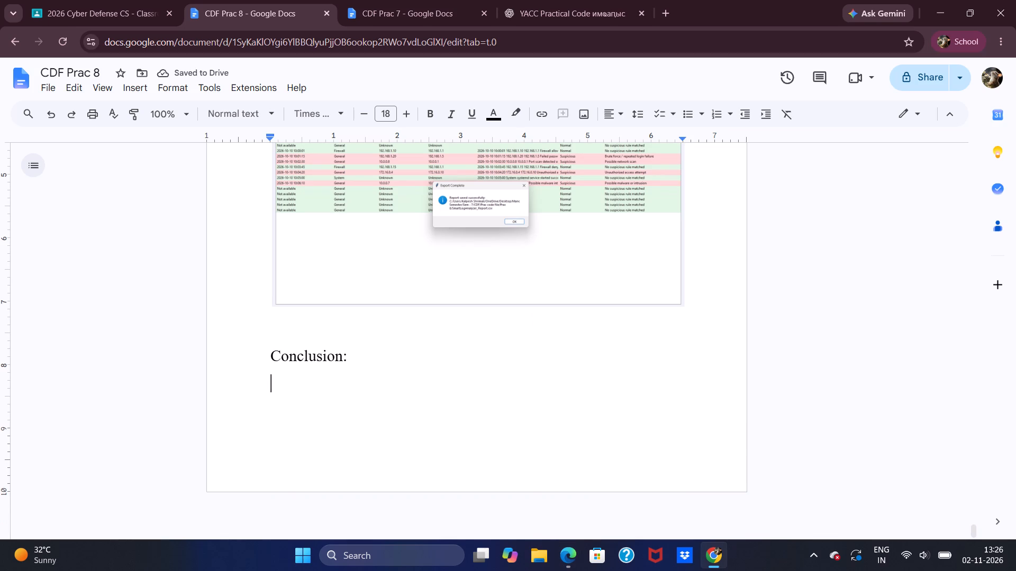
pyautogui.click(570, 550)
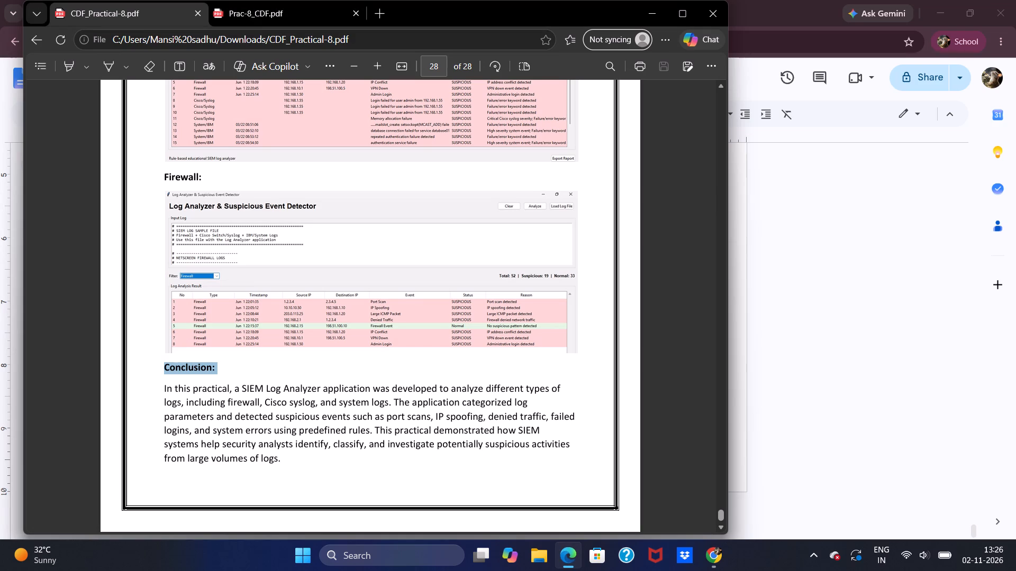
pyautogui.click(683, 14)
pyautogui.scroll(-3, 566, 272)
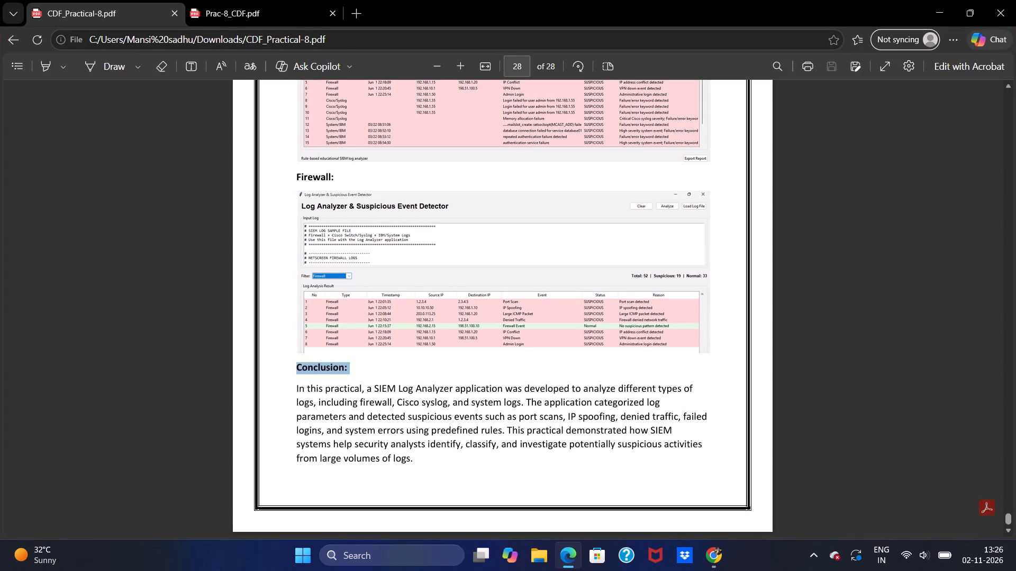
pyautogui.click(421, 457)
pyautogui.moveTo(421, 458); pyautogui.dragTo(308, 388)
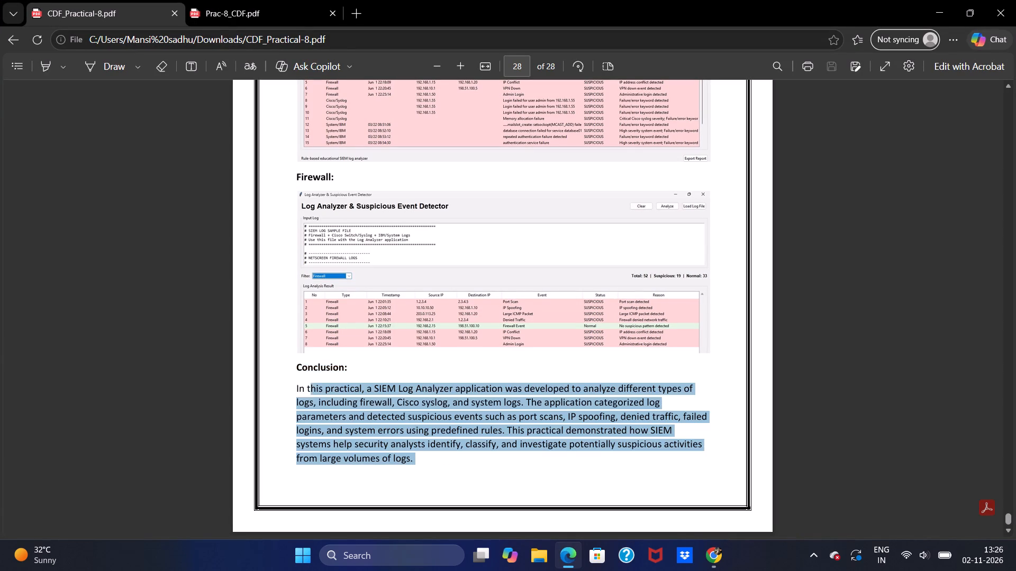
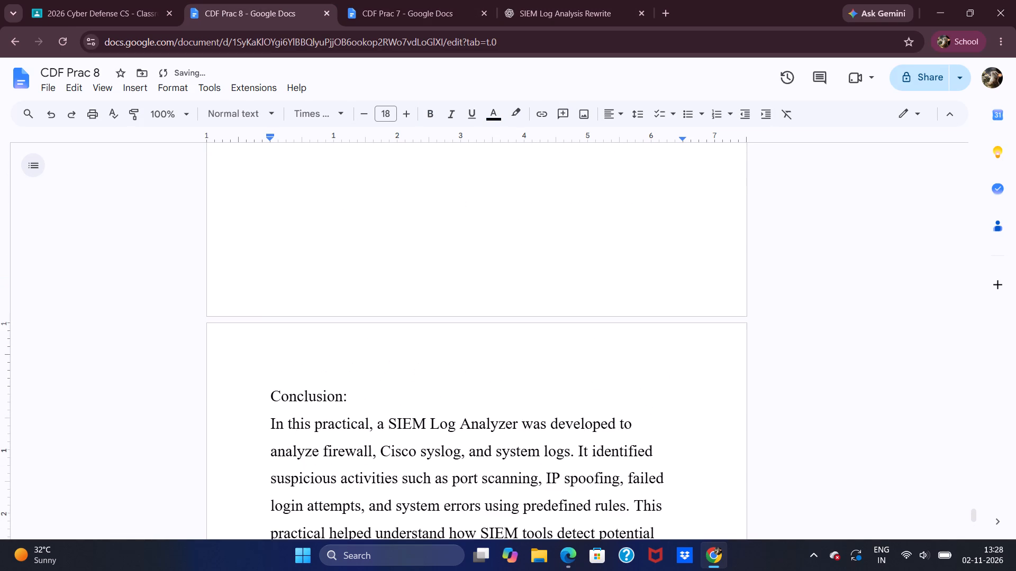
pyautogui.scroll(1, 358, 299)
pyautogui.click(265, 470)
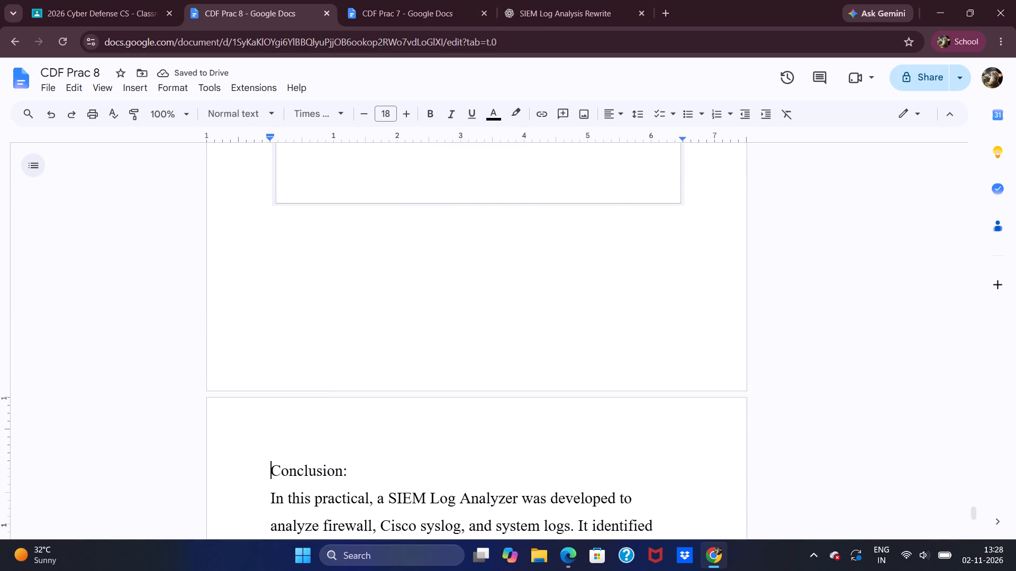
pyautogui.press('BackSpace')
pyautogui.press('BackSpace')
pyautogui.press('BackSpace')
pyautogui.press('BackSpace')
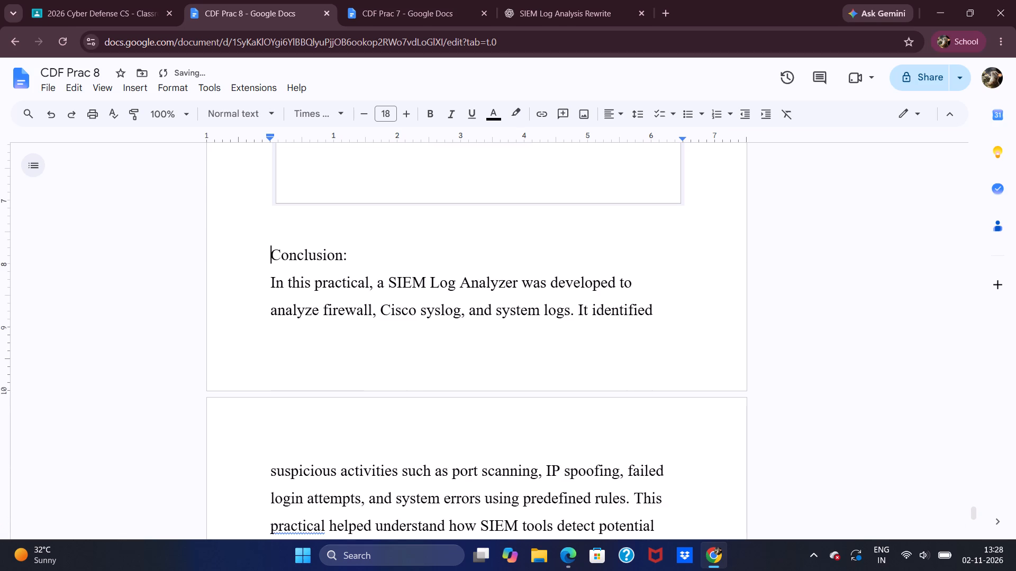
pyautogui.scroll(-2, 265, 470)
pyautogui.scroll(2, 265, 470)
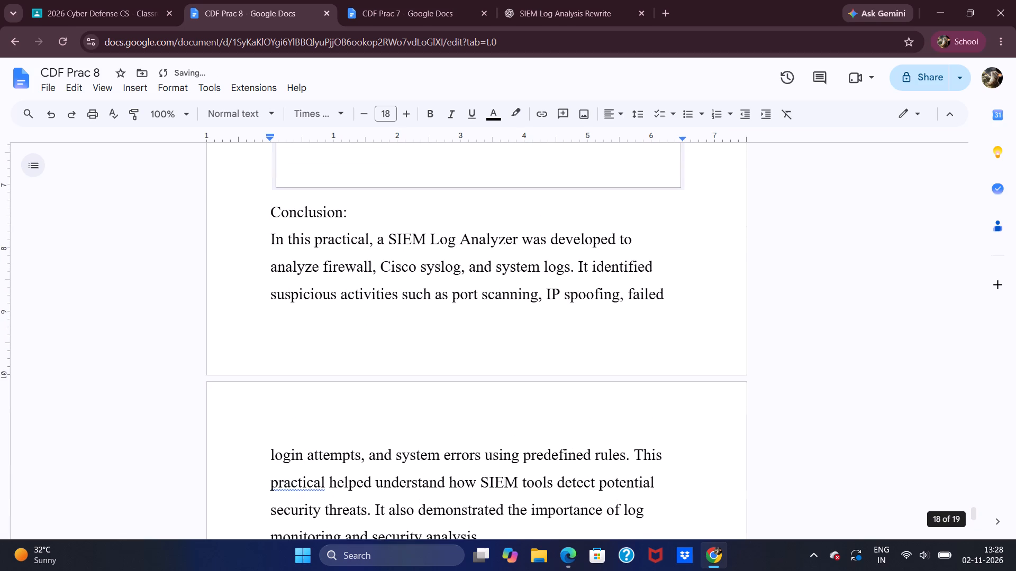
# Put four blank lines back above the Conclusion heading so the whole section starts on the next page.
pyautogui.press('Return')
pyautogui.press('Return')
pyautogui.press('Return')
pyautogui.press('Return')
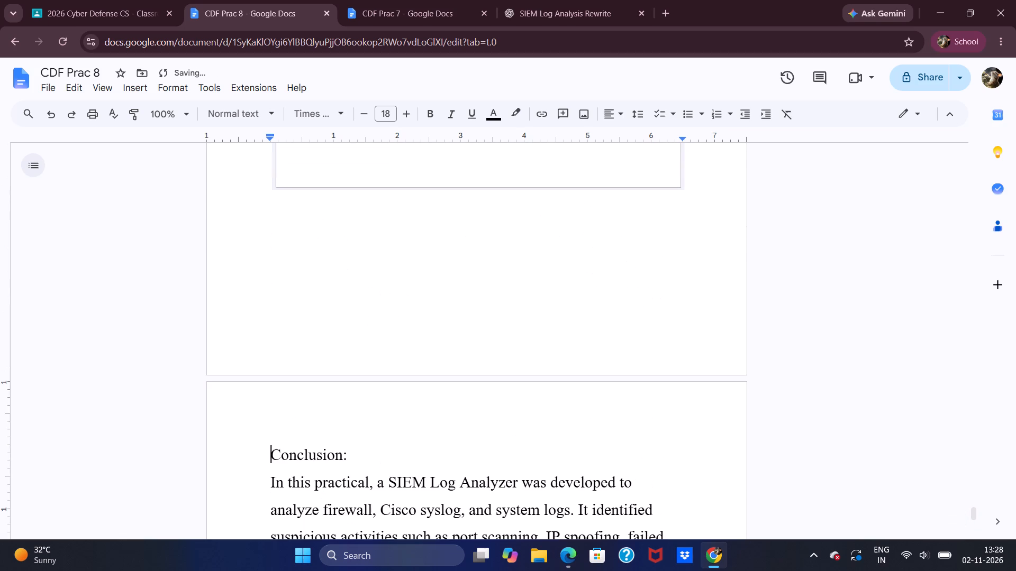
# Make the "Conclusion:" heading bold.
pyautogui.scroll(-1, 265, 470)
pyautogui.moveTo(351, 327); pyautogui.dragTo(324, 326)
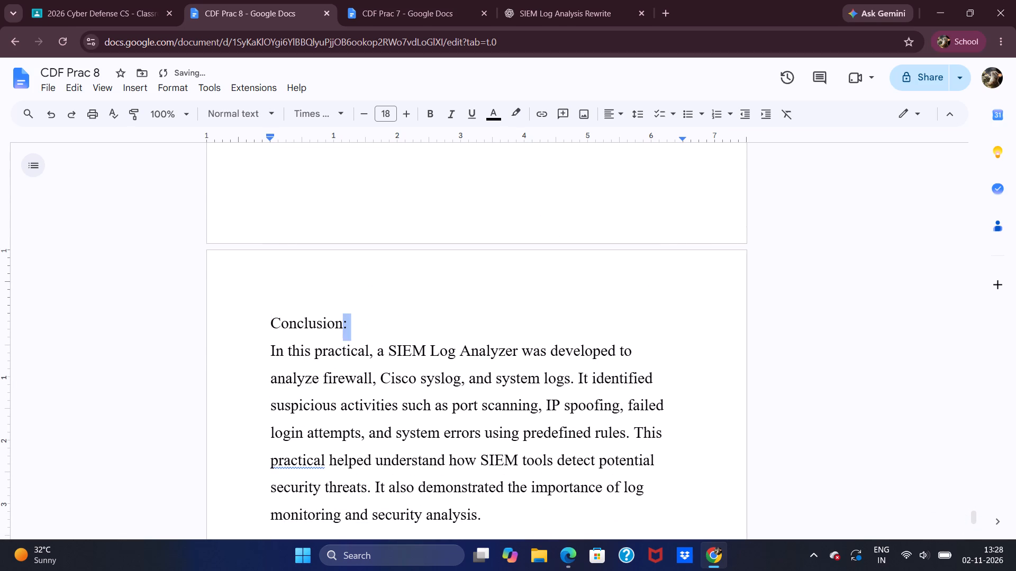
pyautogui.moveTo(324, 326); pyautogui.dragTo(267, 321)
pyautogui.click(424, 120)
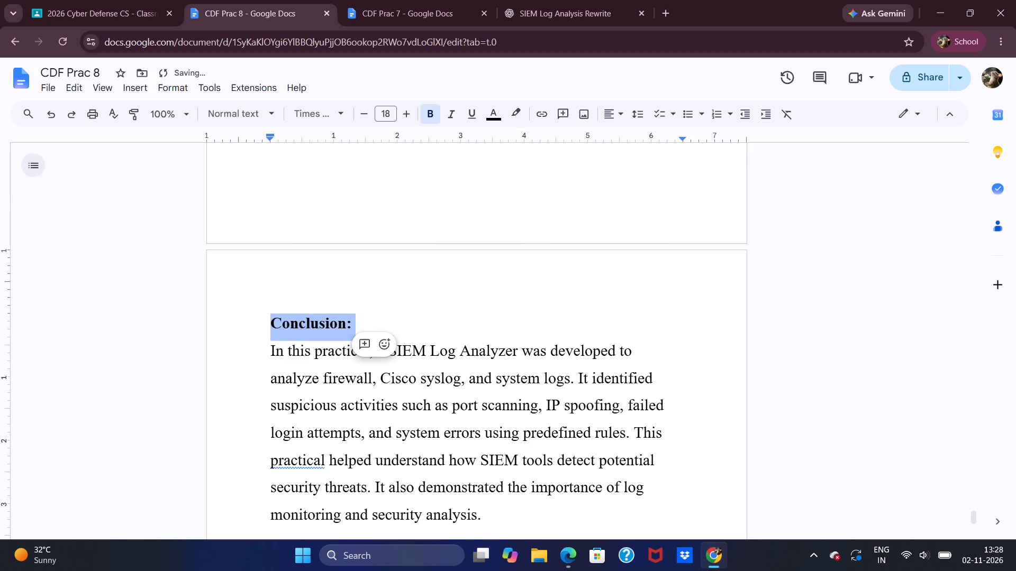
# Check the Conclusion page layout and look back through the preceding pages up to the title page.
pyautogui.scroll(-2, 548, 263)
pyautogui.click(556, 332)
pyautogui.scroll(-6, 556, 332)
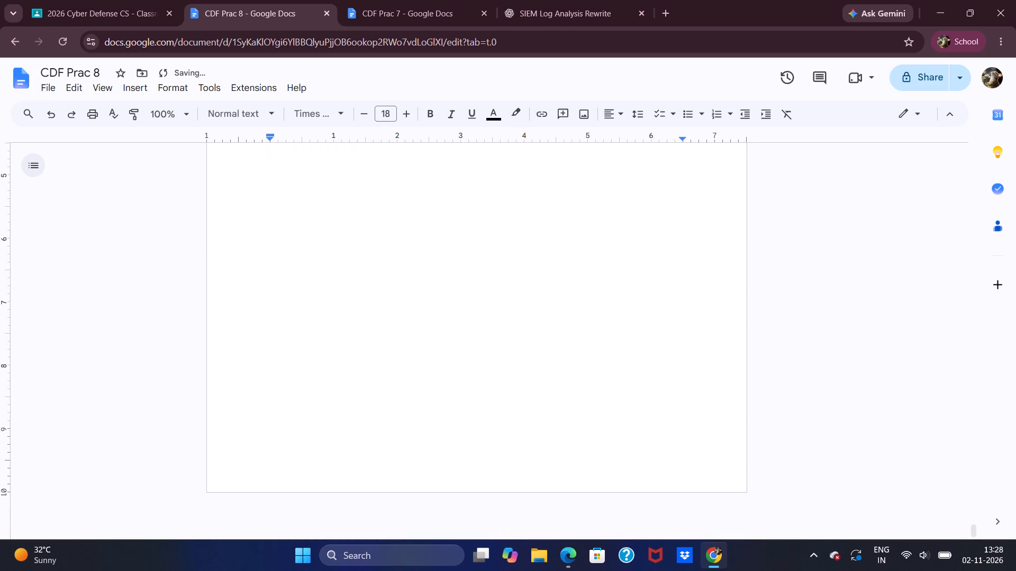
pyautogui.scroll(2, 556, 332)
pyautogui.scroll(-5, 556, 332)
pyautogui.scroll(2, 556, 332)
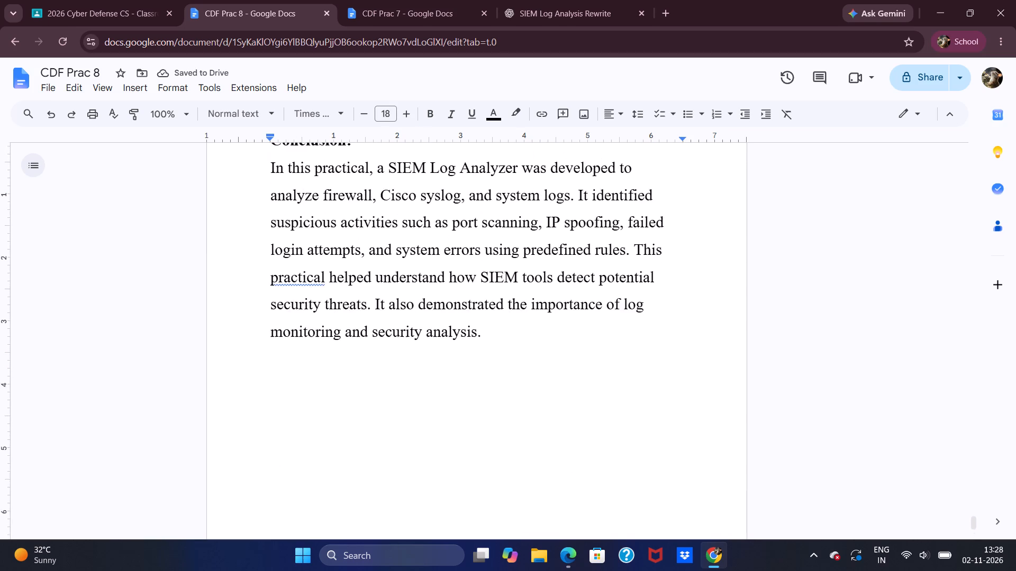
pyautogui.scroll(2, 556, 332)
pyautogui.scroll(6, 422, 303)
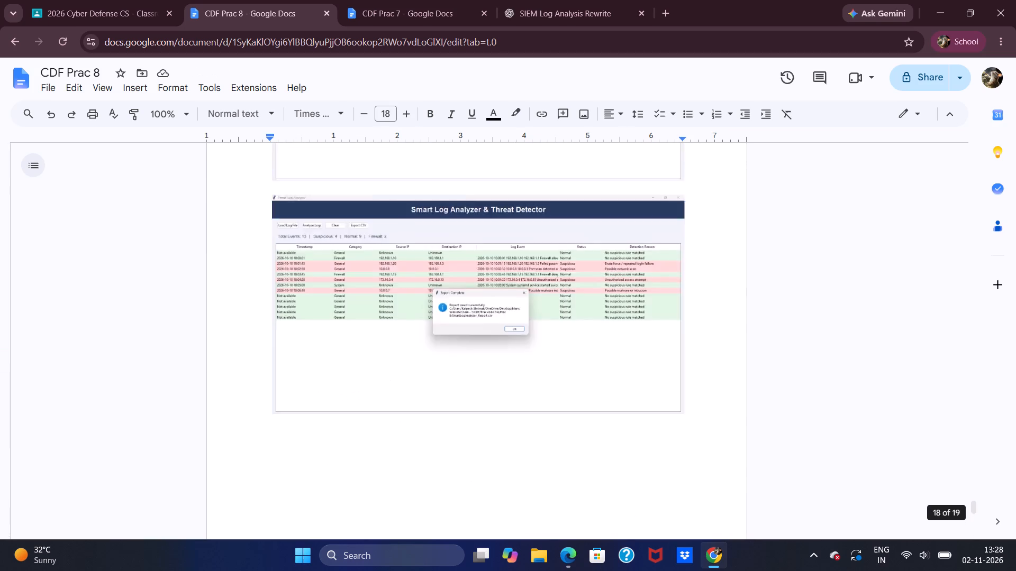
pyautogui.scroll(20, 422, 303)
pyautogui.scroll(8, 422, 303)
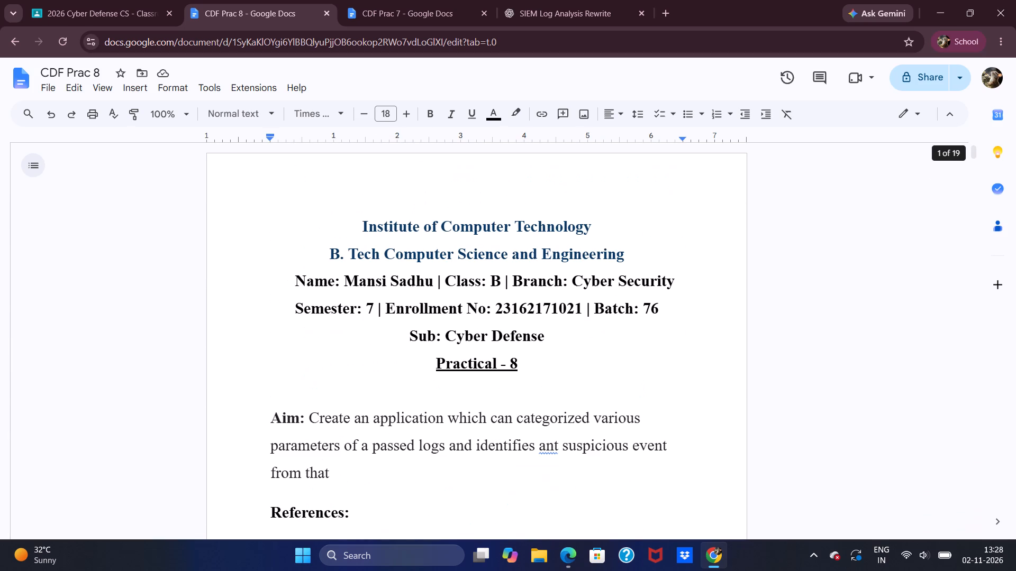
pyautogui.scroll(3, 422, 303)
# Apply font size 18 and the Times font to the entire document text.
pyautogui.hotkey('ctrl', 'a')
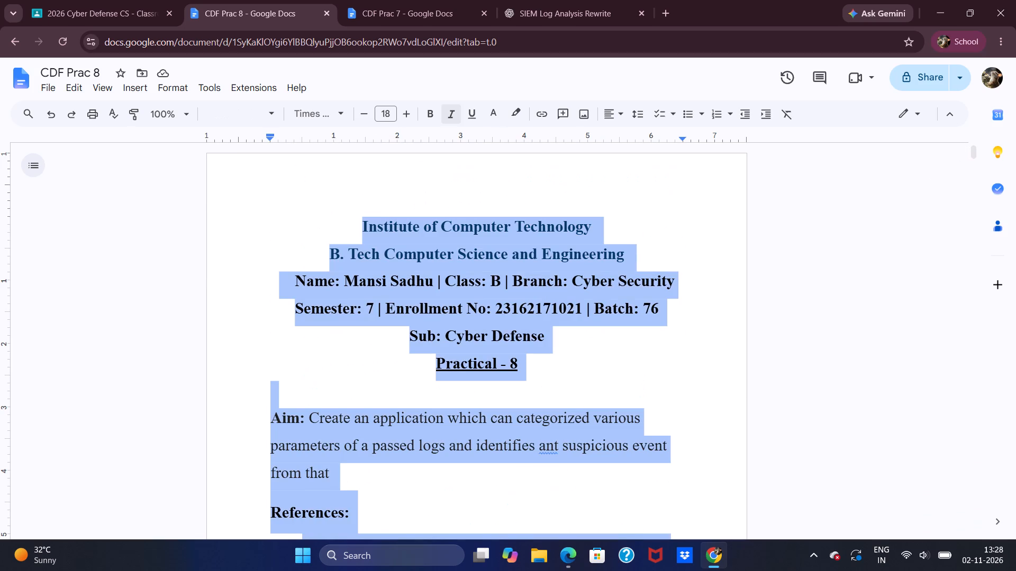
pyautogui.click(378, 114)
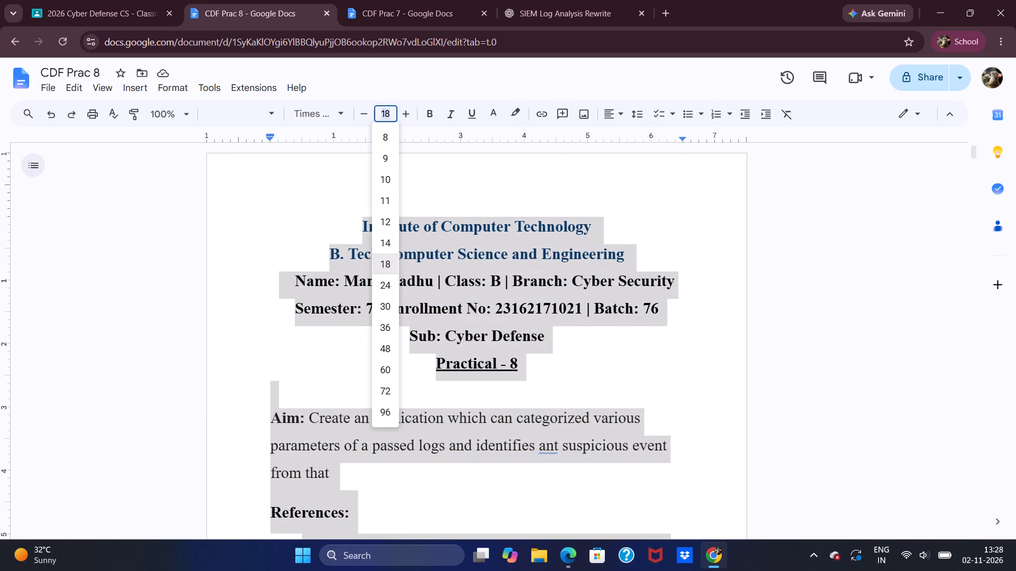
pyautogui.click(387, 263)
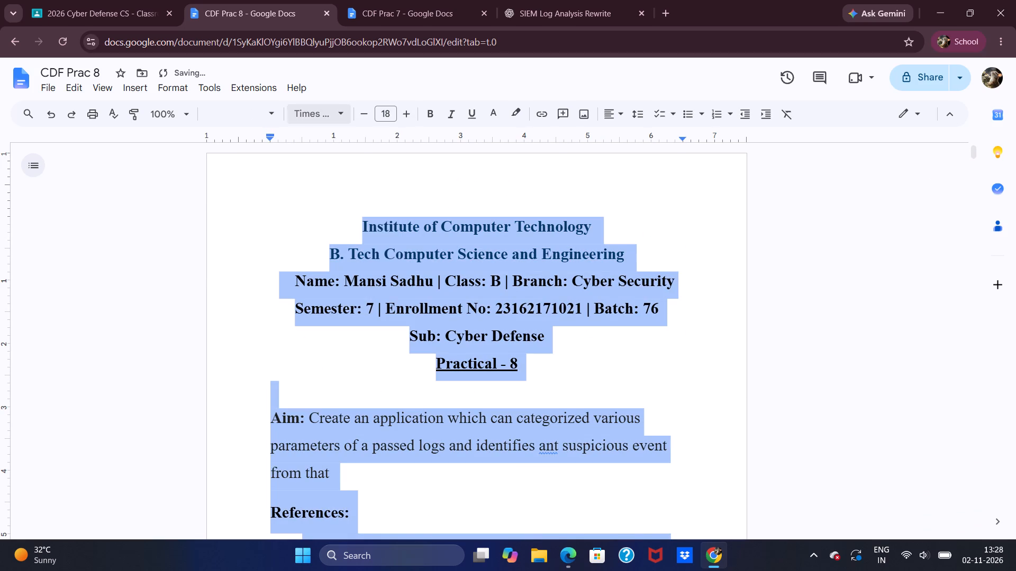
pyautogui.click(319, 116)
pyautogui.click(349, 193)
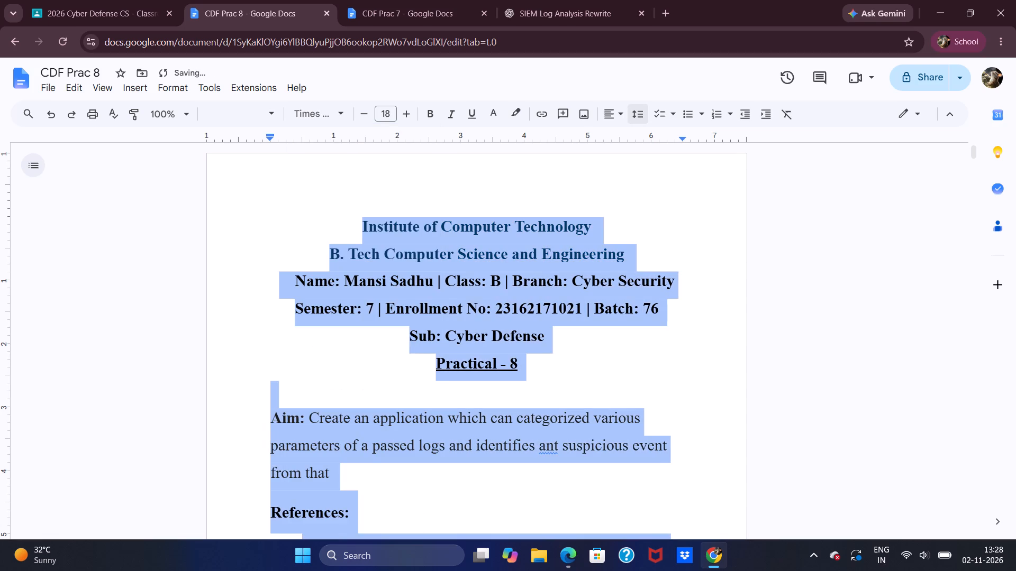
# Set the line spacing of the entire document to 1.5 and check the references and code pages.
pyautogui.click(638, 116)
pyautogui.click(666, 174)
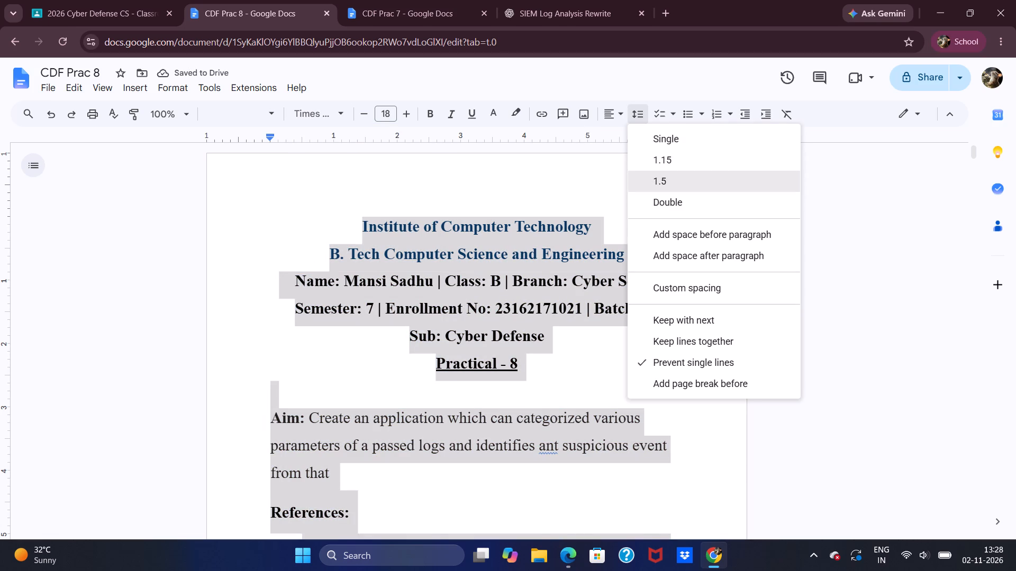
pyautogui.click(604, 365)
pyautogui.scroll(-1, 604, 365)
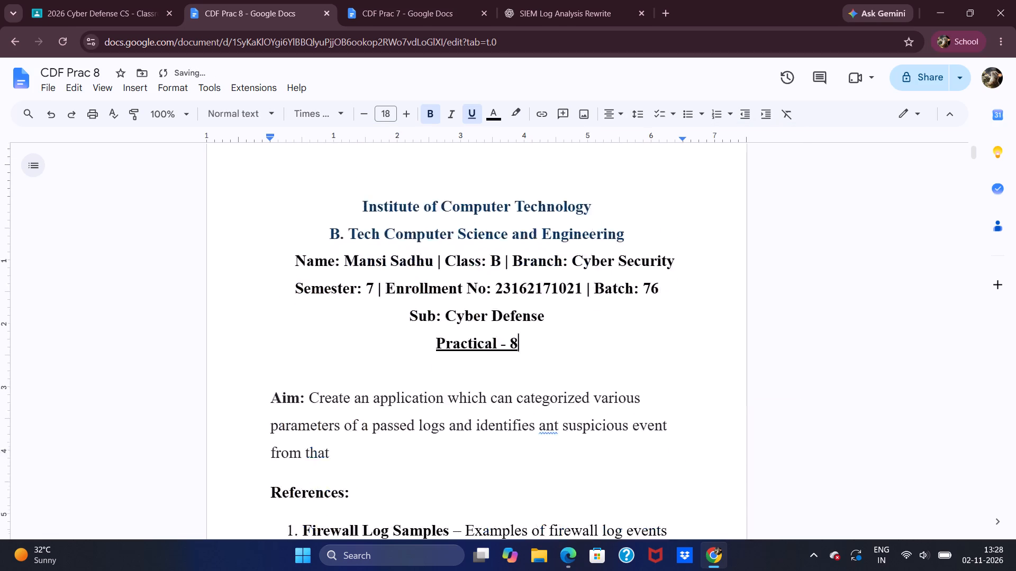
pyautogui.scroll(-5, 604, 365)
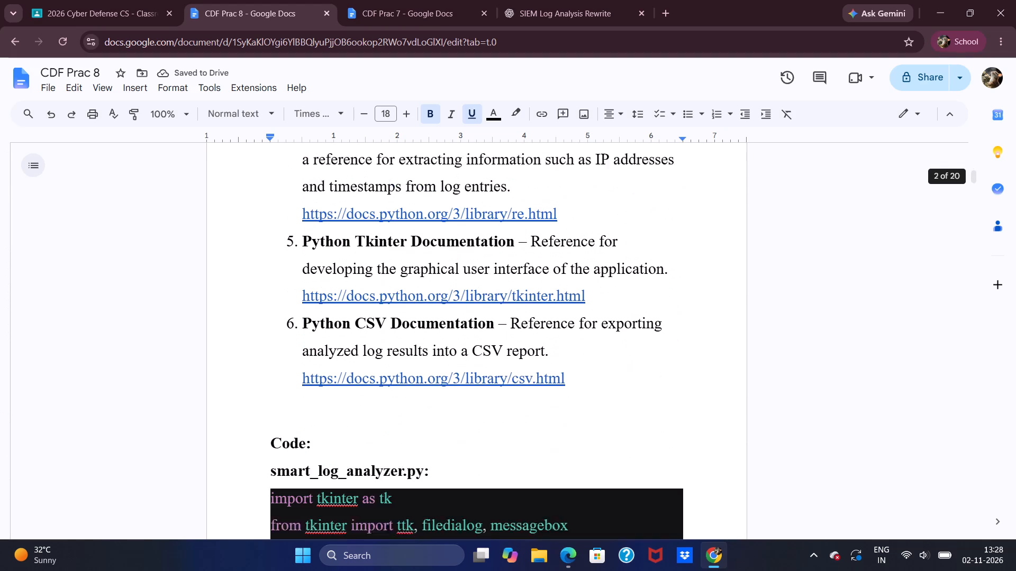
pyautogui.scroll(-2, 604, 365)
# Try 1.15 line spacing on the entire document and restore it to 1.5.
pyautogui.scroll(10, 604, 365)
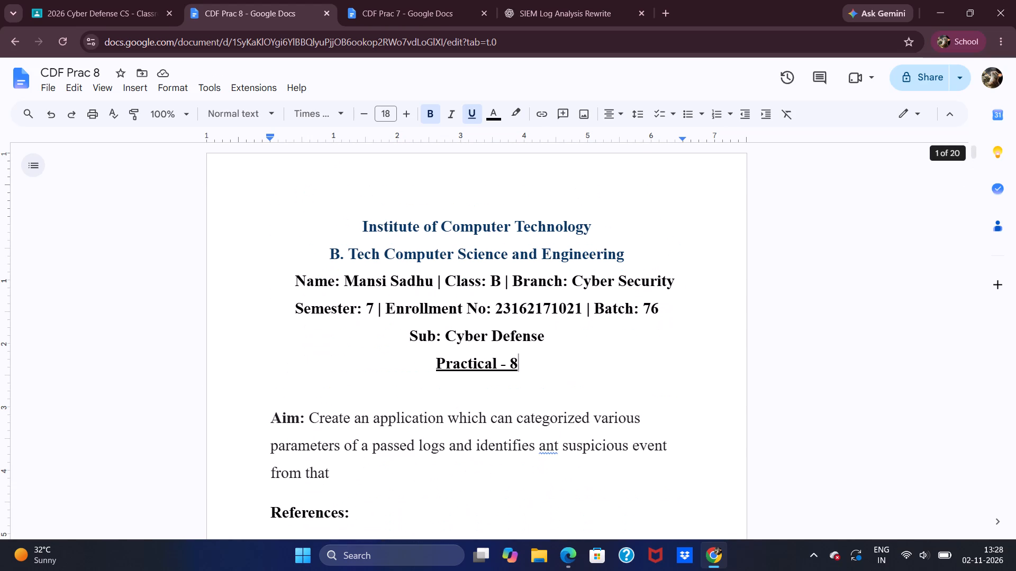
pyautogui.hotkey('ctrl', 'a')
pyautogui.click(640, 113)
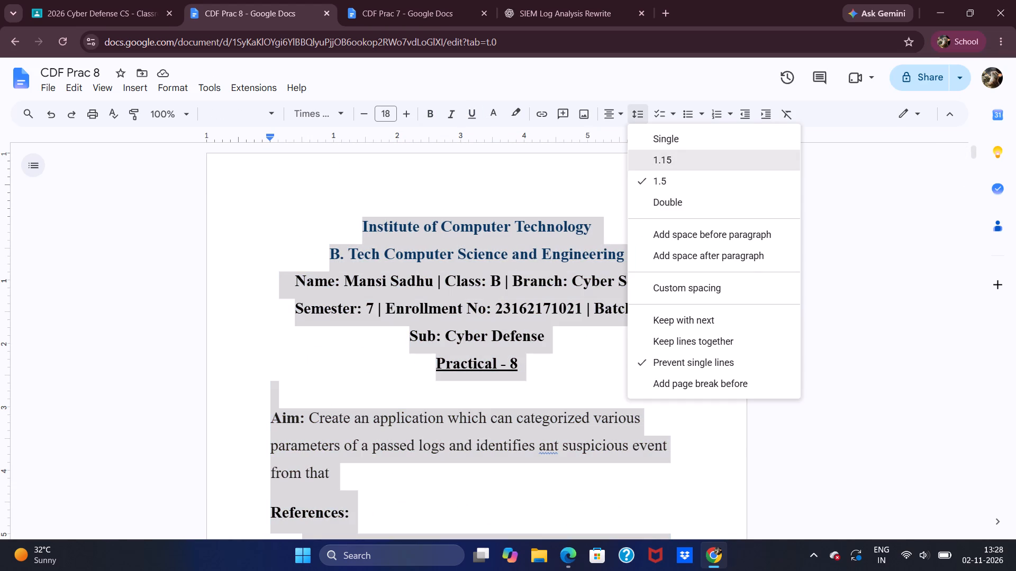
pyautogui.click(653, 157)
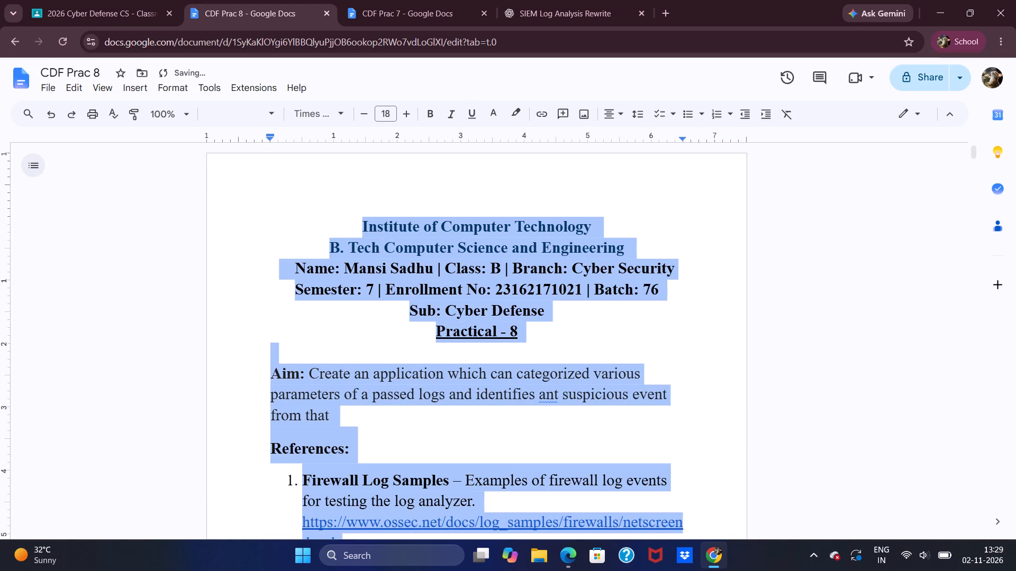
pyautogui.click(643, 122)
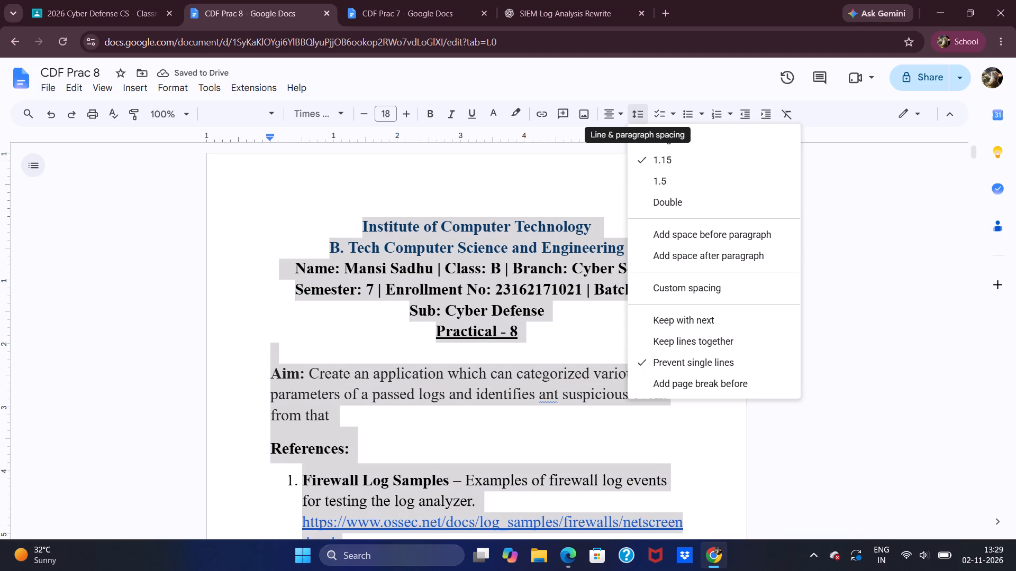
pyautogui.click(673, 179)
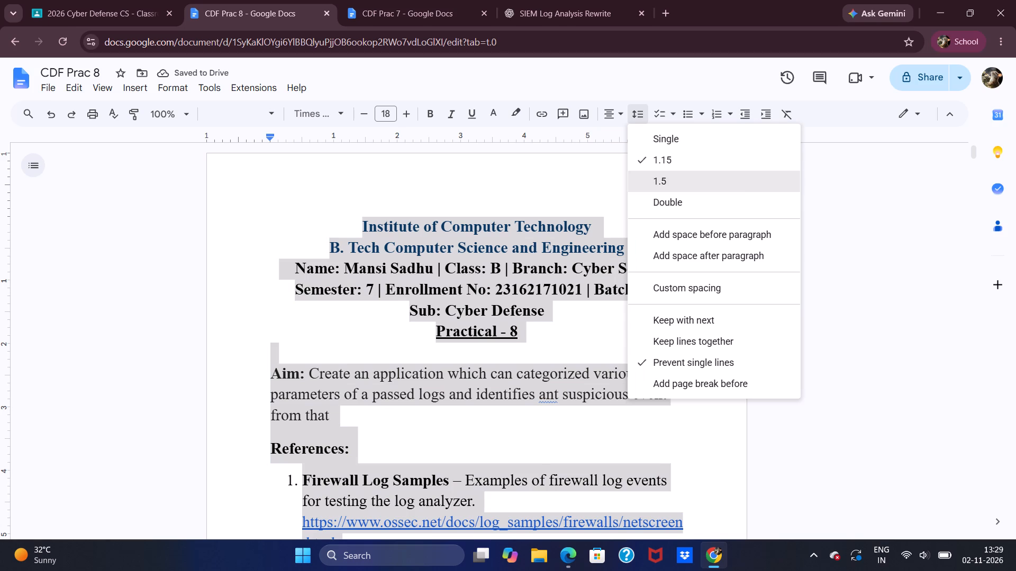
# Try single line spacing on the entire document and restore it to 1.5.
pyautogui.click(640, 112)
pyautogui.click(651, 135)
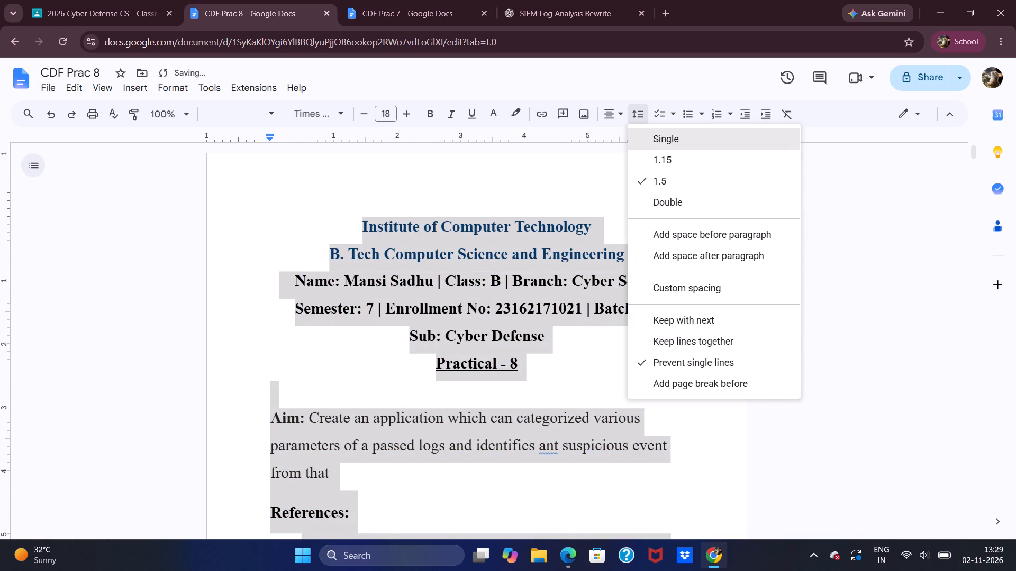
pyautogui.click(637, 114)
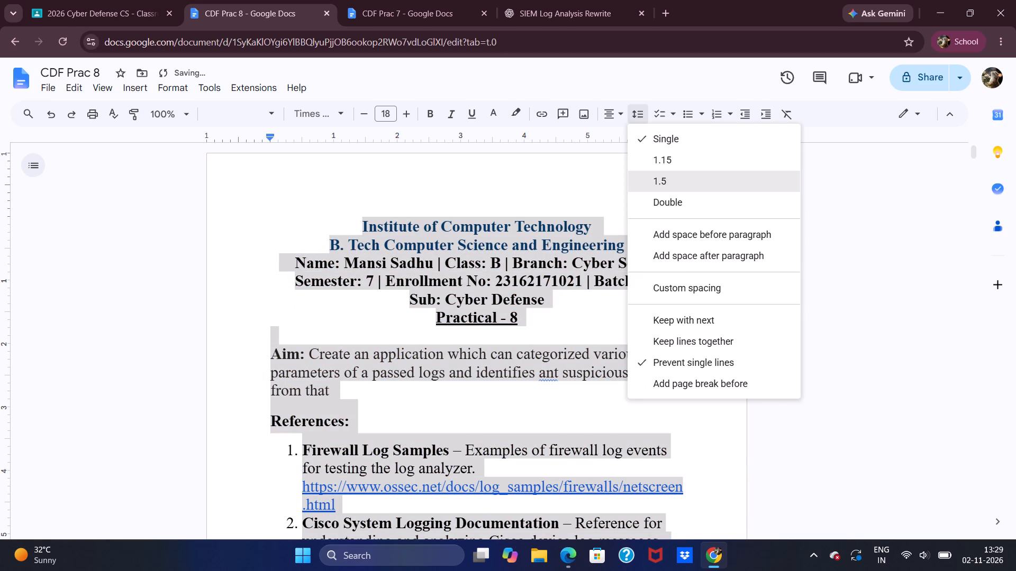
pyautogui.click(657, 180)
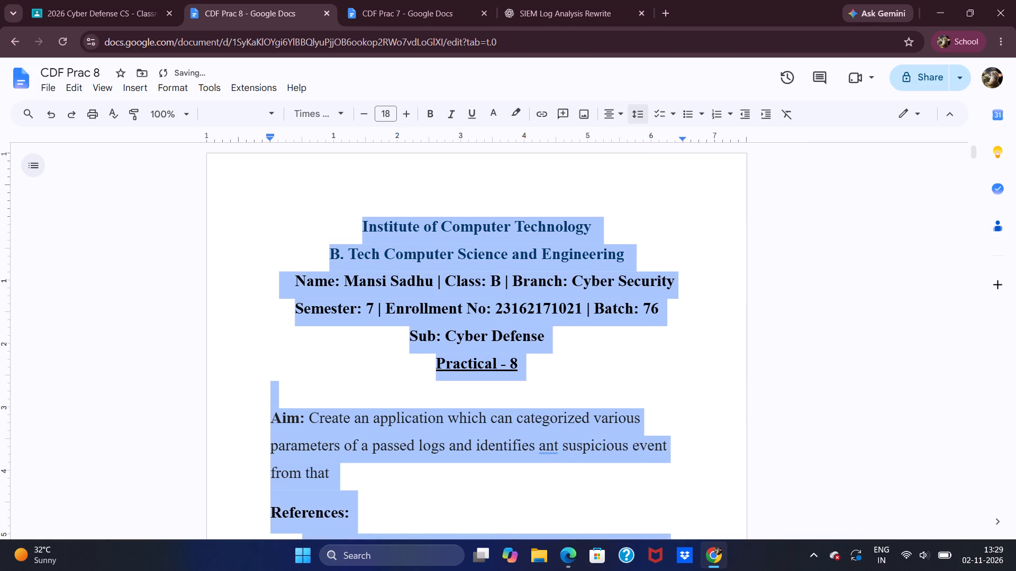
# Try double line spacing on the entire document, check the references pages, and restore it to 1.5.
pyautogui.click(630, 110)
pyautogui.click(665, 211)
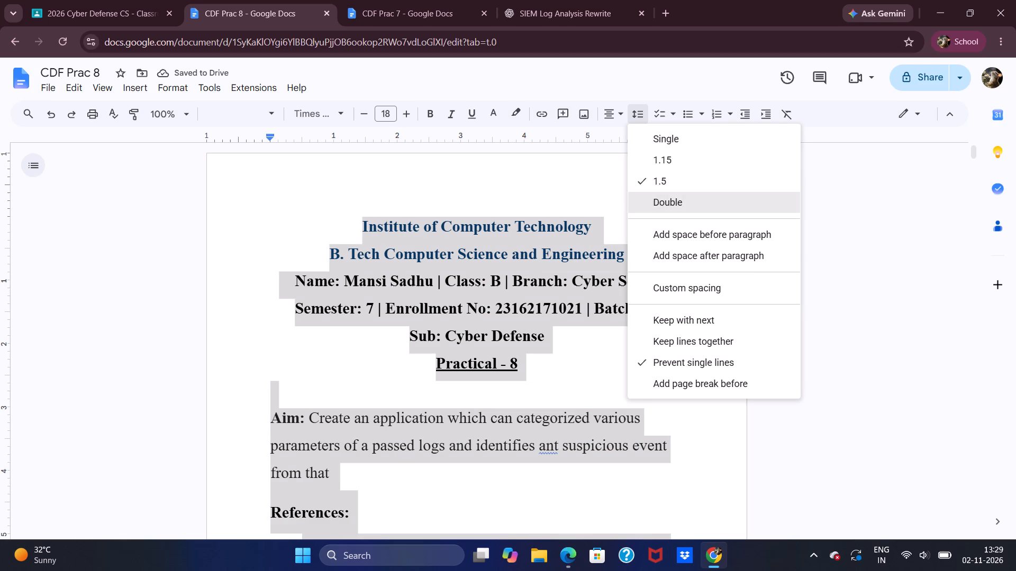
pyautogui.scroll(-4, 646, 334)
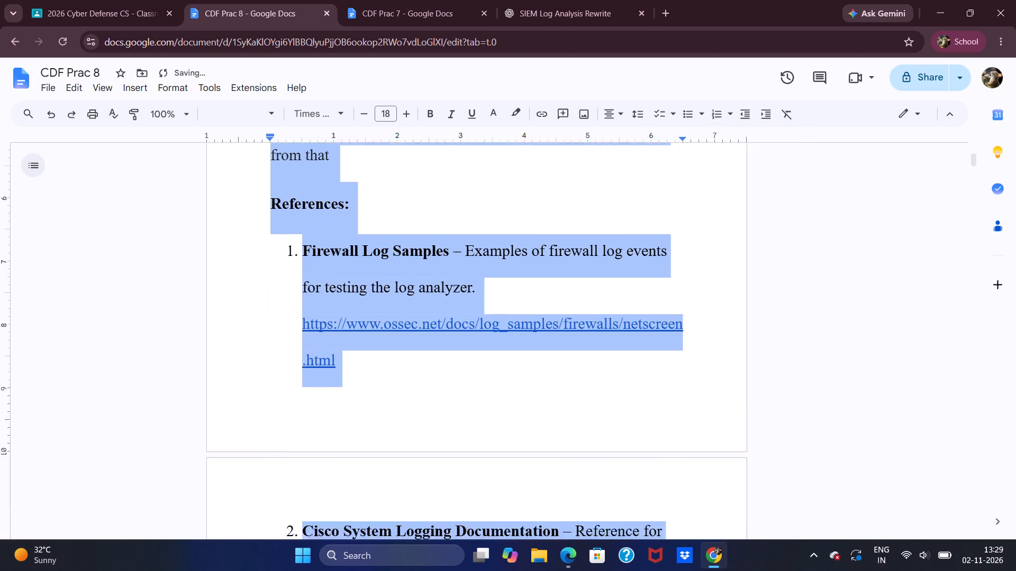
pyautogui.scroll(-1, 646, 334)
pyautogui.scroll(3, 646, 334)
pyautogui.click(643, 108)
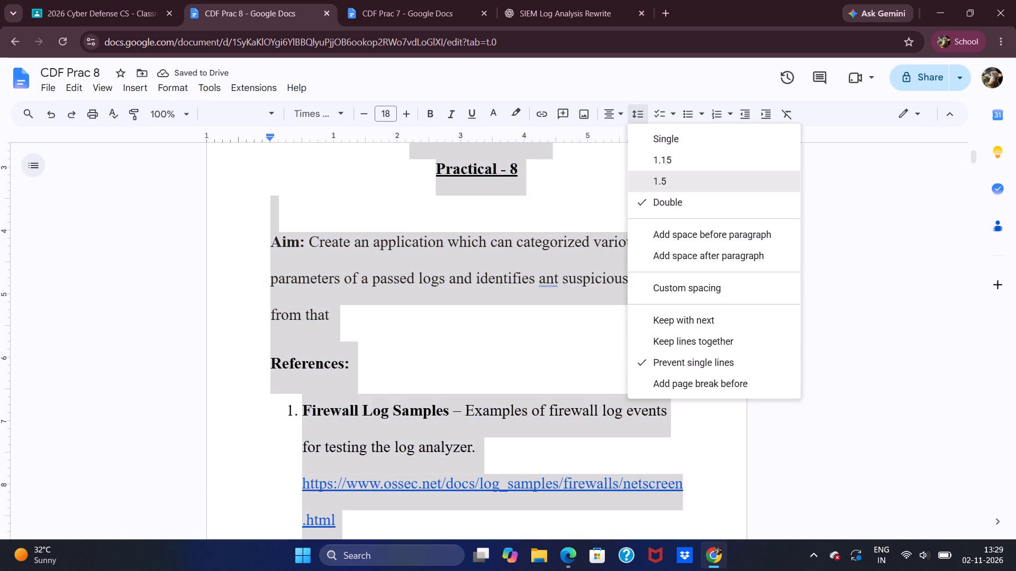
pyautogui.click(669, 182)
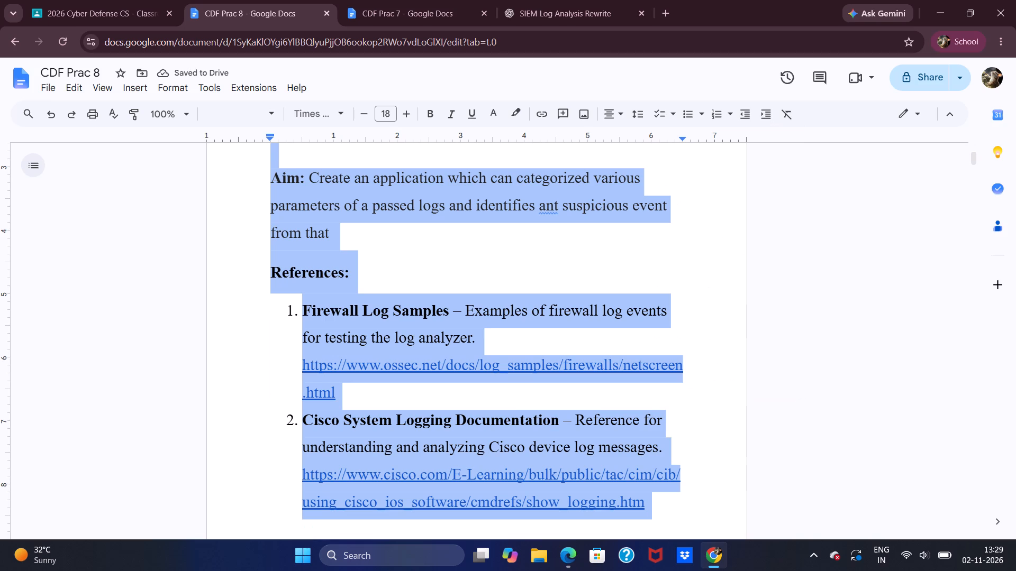
# Review the document from the title page through the references and code to the sample_logs.txt and Output sections.
pyautogui.scroll(3, 629, 279)
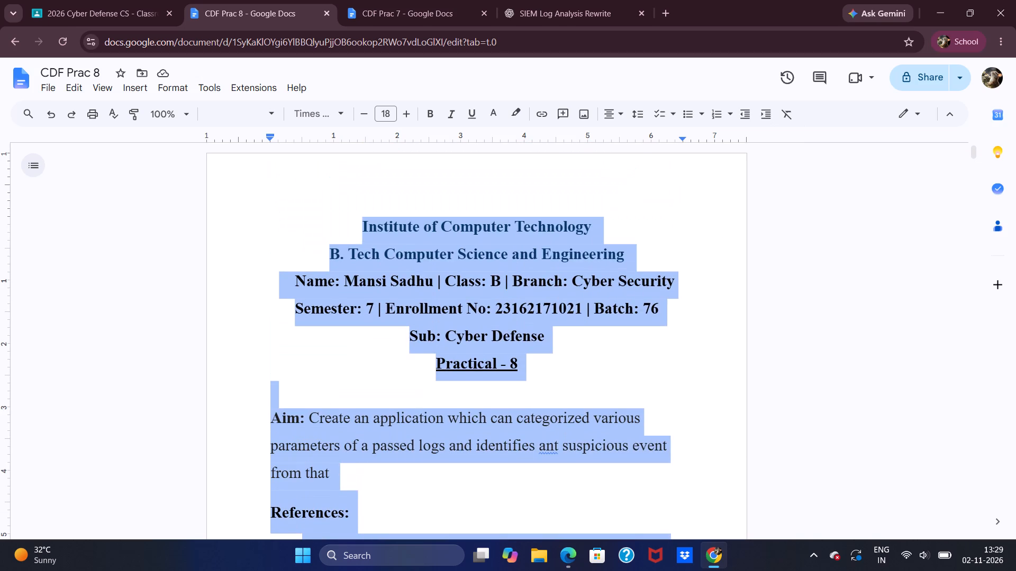
pyautogui.scroll(1, 629, 279)
pyautogui.click(625, 368)
pyautogui.scroll(-6, 625, 368)
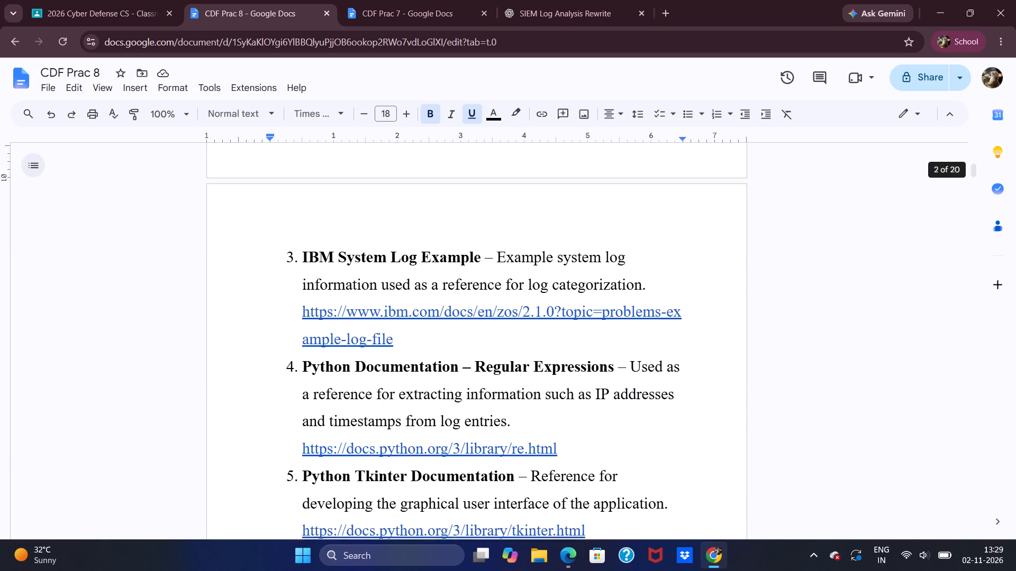
pyautogui.scroll(-9, 625, 368)
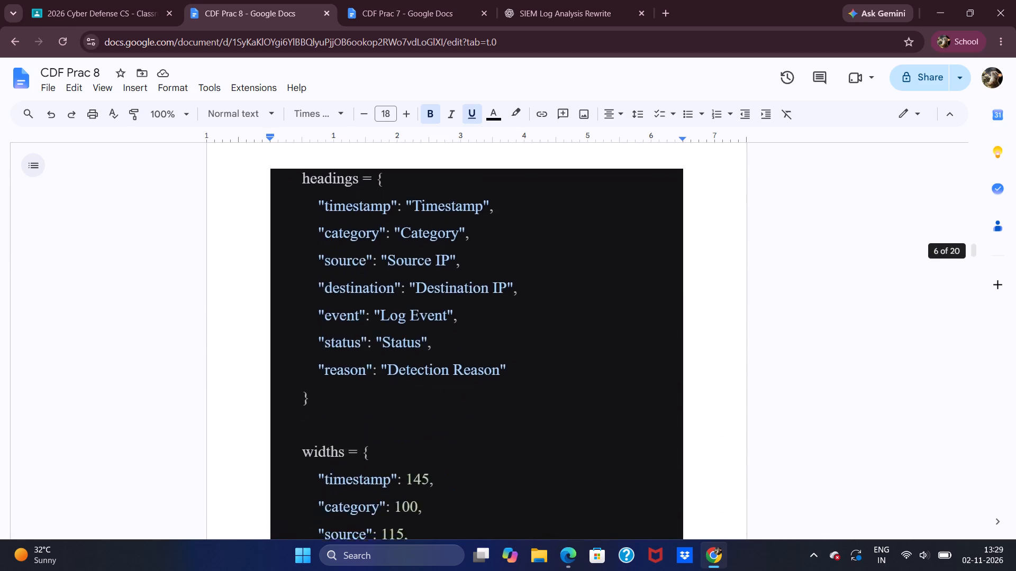
pyautogui.scroll(-9, 625, 368)
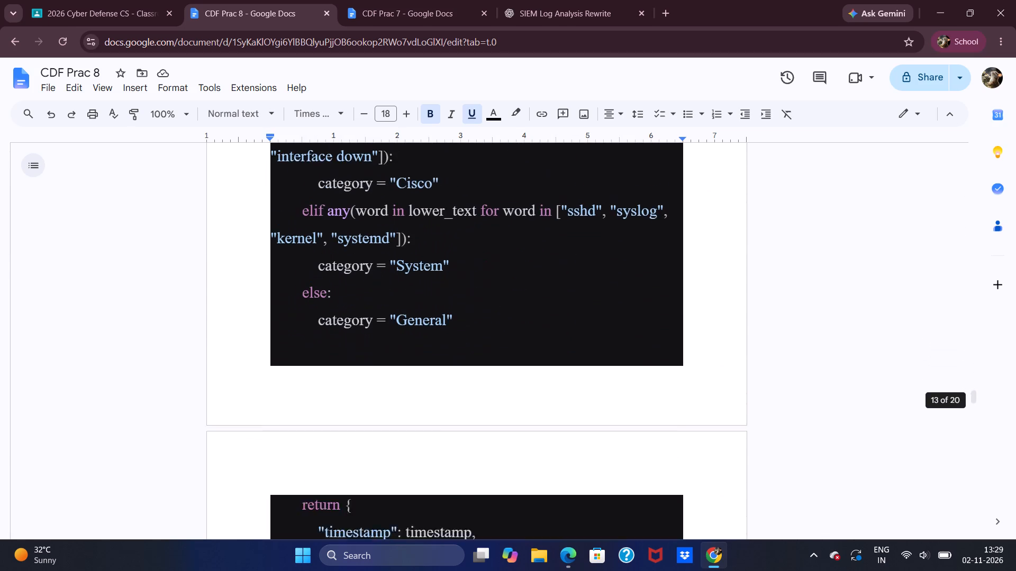
pyautogui.scroll(-9, 625, 368)
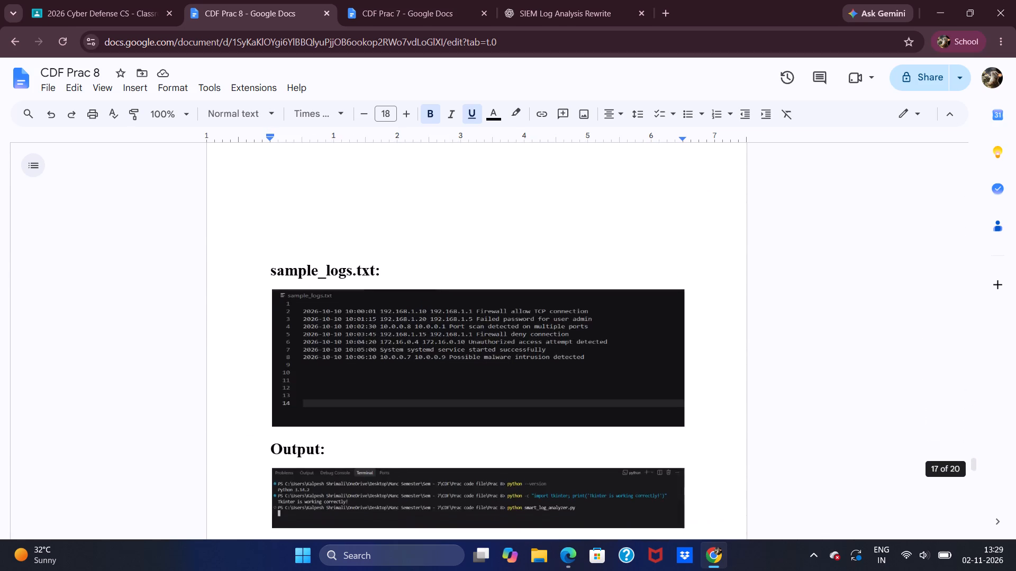
pyautogui.scroll(-2, 625, 368)
pyautogui.scroll(6, 625, 368)
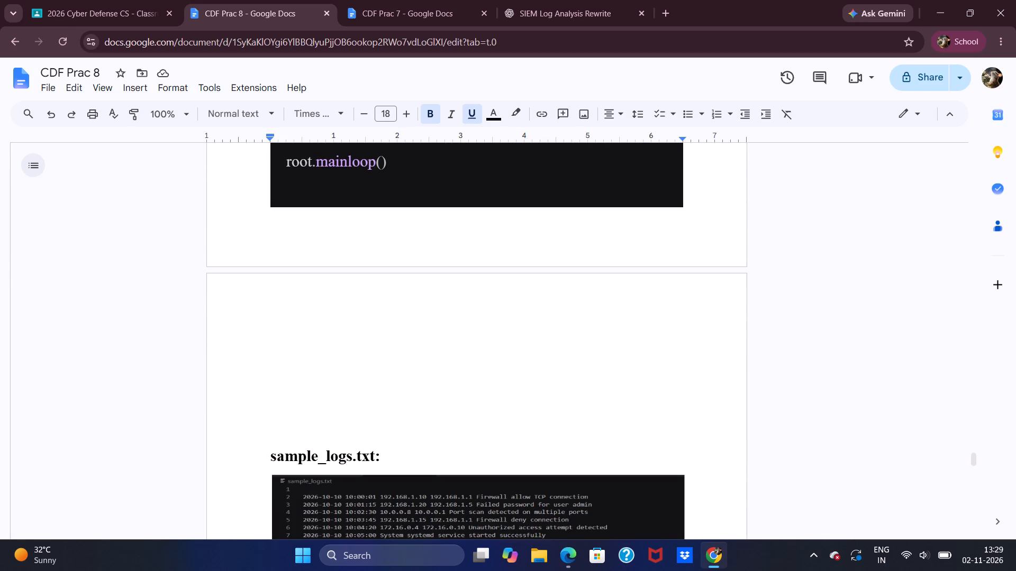
pyautogui.click(324, 383)
# Review the document from the aim and references through the smart_log_analyzer.py code pages up to the end of the code.
pyautogui.scroll(3, 324, 383)
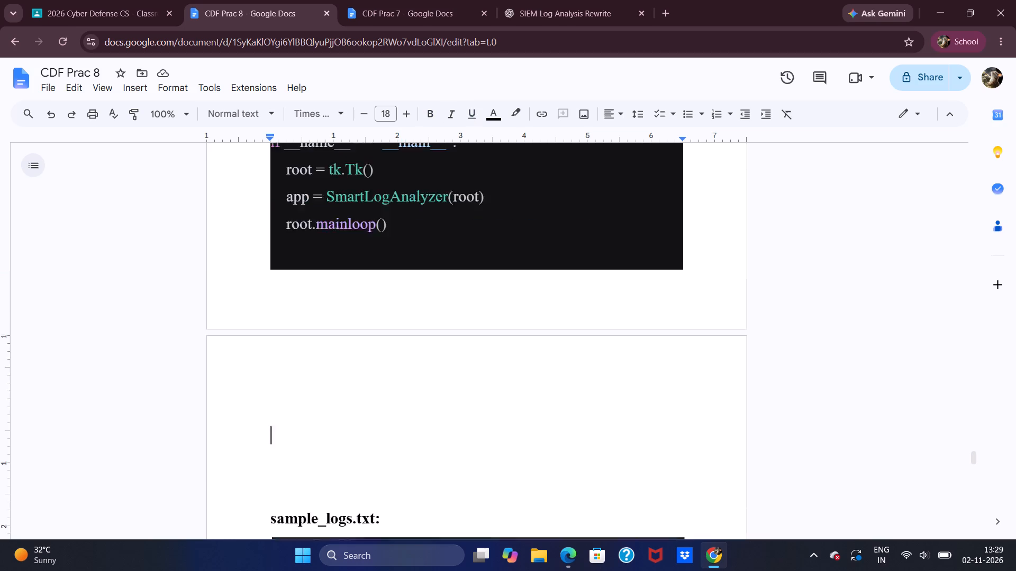
pyautogui.scroll(20, 324, 383)
pyautogui.scroll(20, 324, 383)
pyautogui.scroll(8, 324, 383)
pyautogui.scroll(-1, 324, 383)
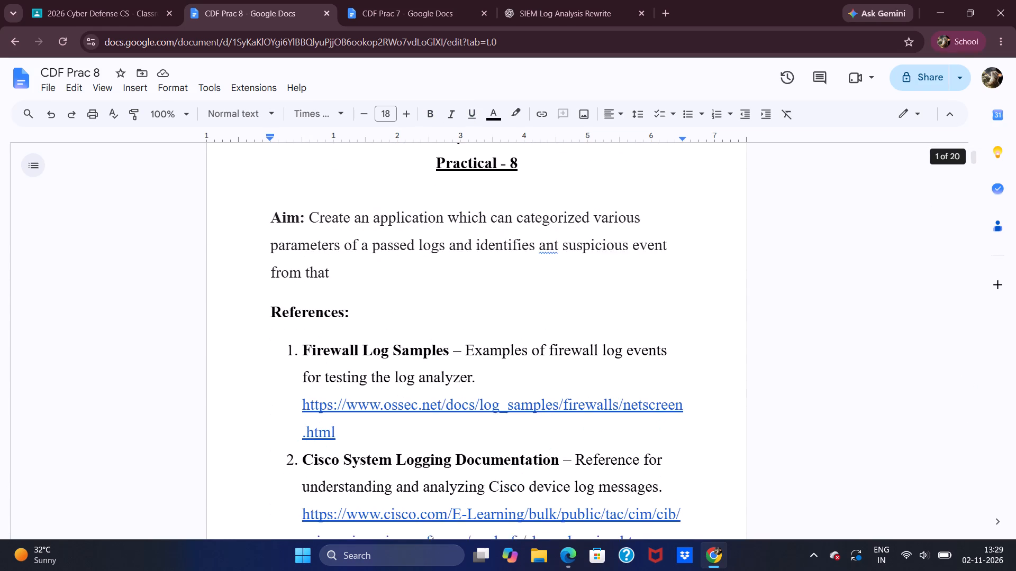
pyautogui.scroll(-8, 324, 383)
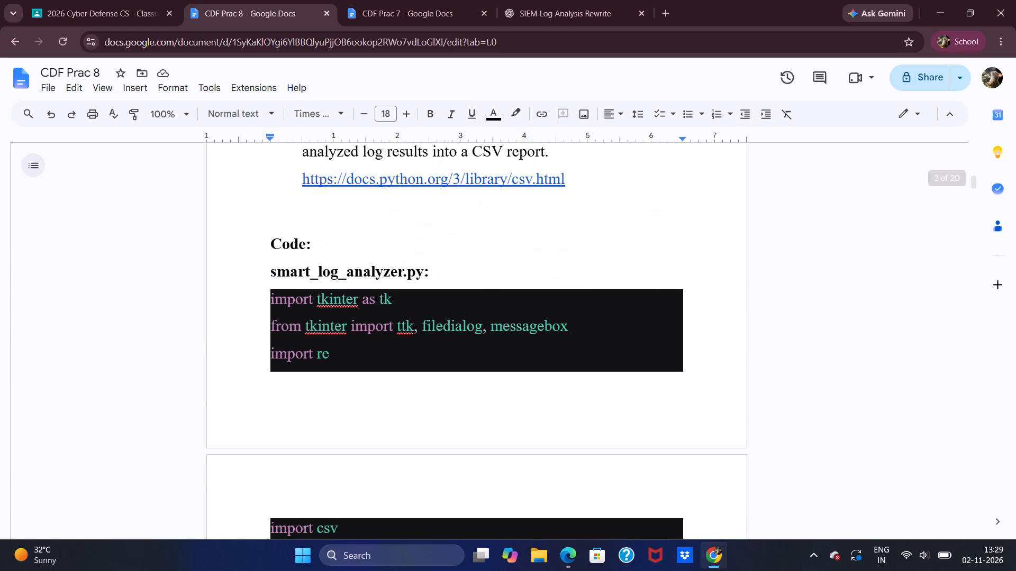
pyautogui.scroll(-8, 324, 383)
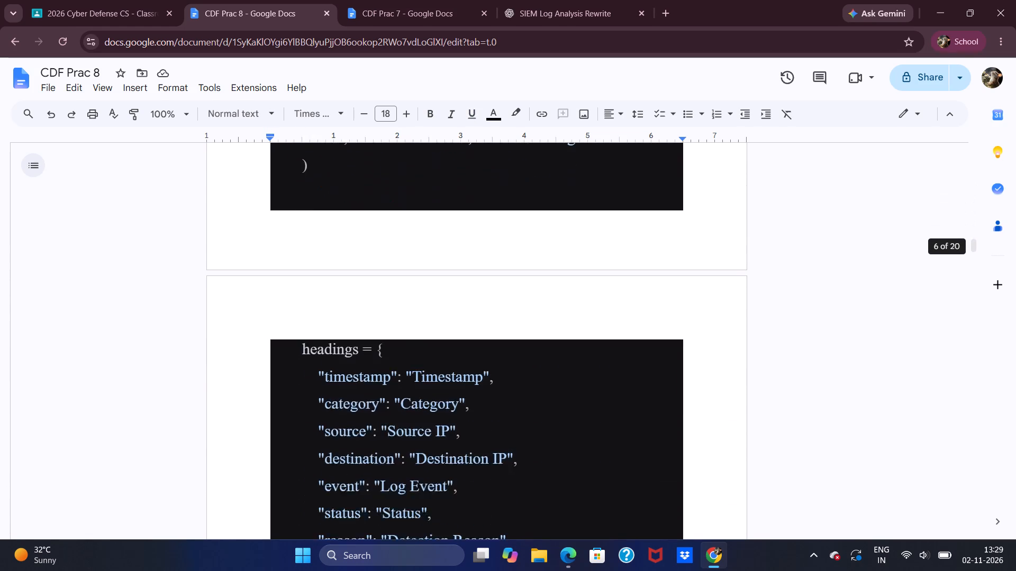
pyautogui.scroll(-8, 324, 383)
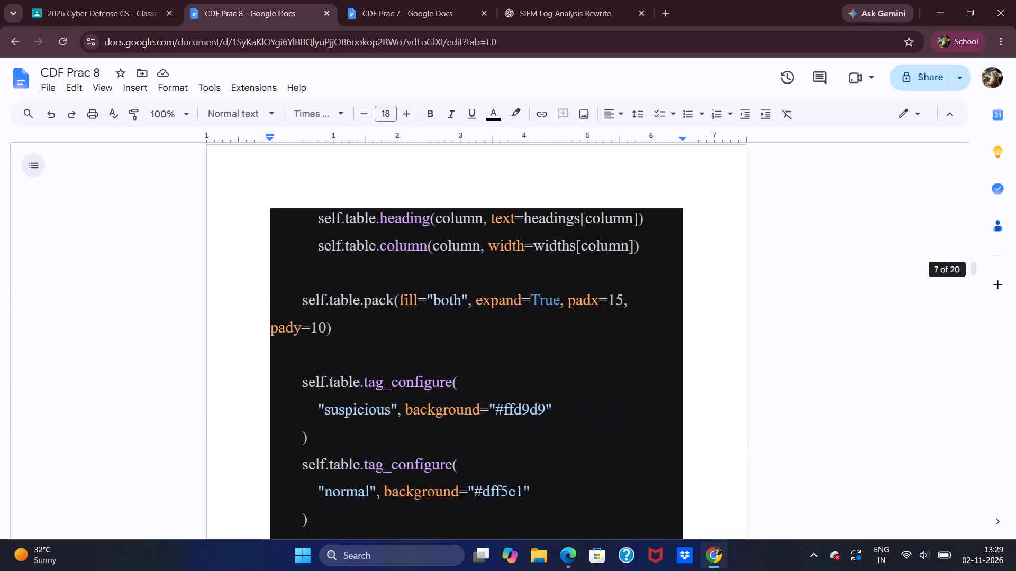
pyautogui.scroll(-8, 324, 383)
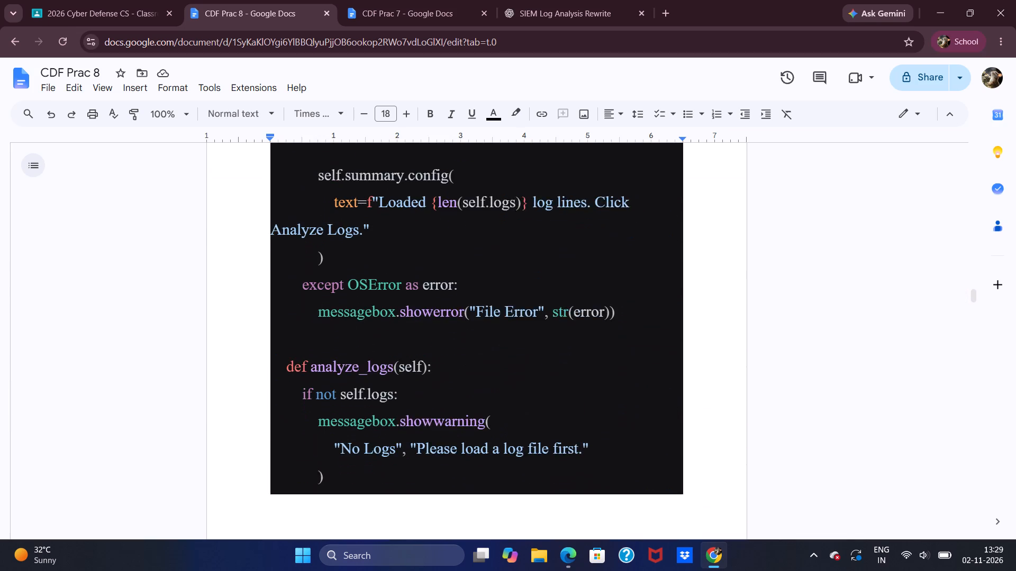
pyautogui.scroll(-7, 324, 383)
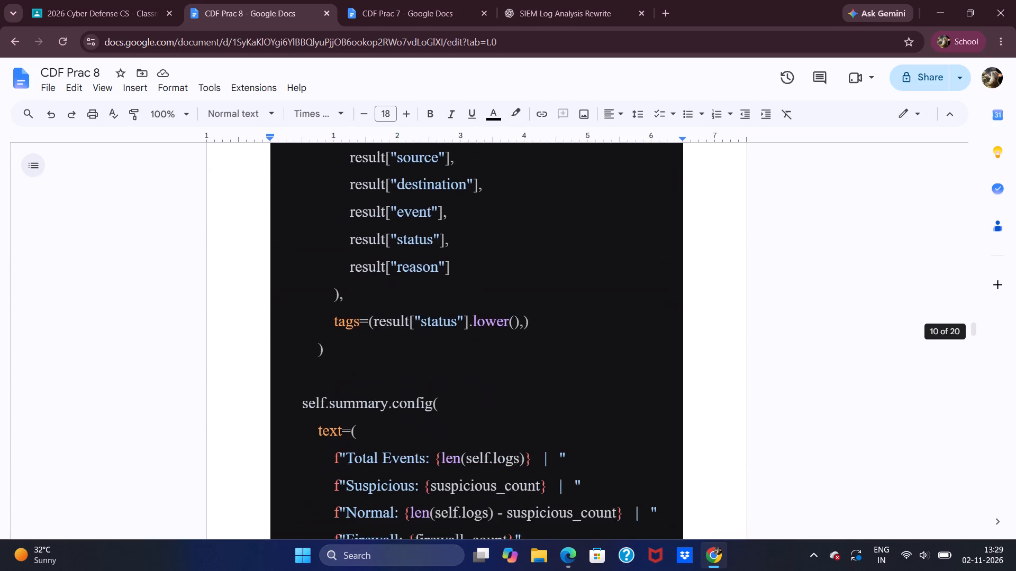
pyautogui.scroll(-7, 324, 383)
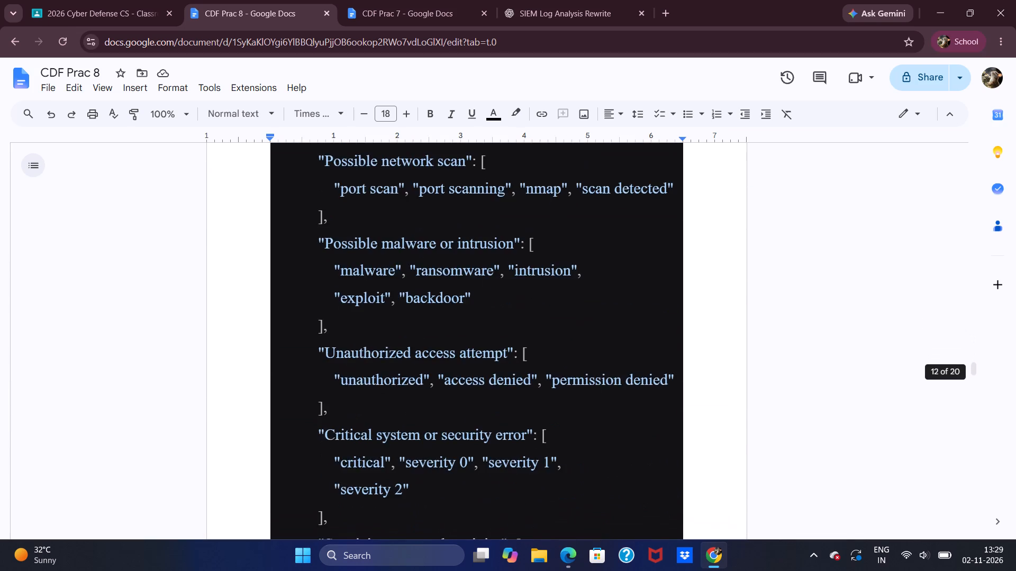
pyautogui.scroll(-7, 324, 383)
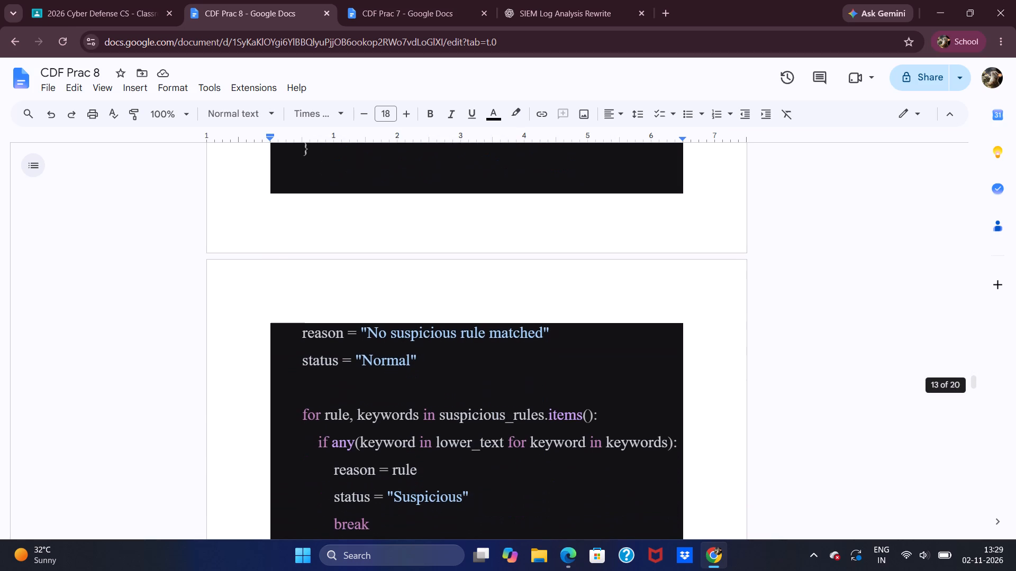
pyautogui.scroll(-4, 373, 400)
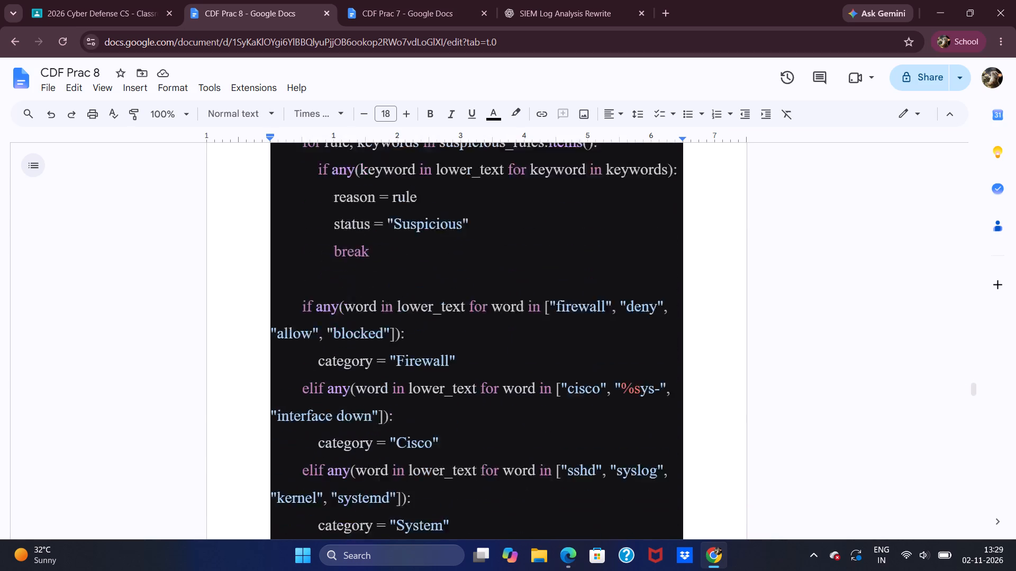
pyautogui.scroll(-8, 373, 400)
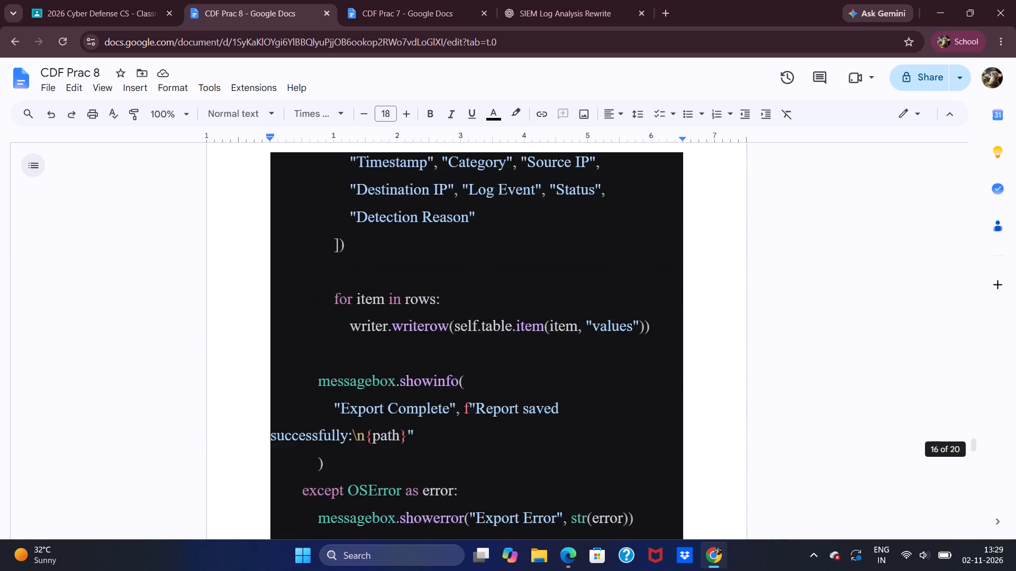
pyautogui.scroll(-2, 373, 400)
pyautogui.scroll(2, 373, 400)
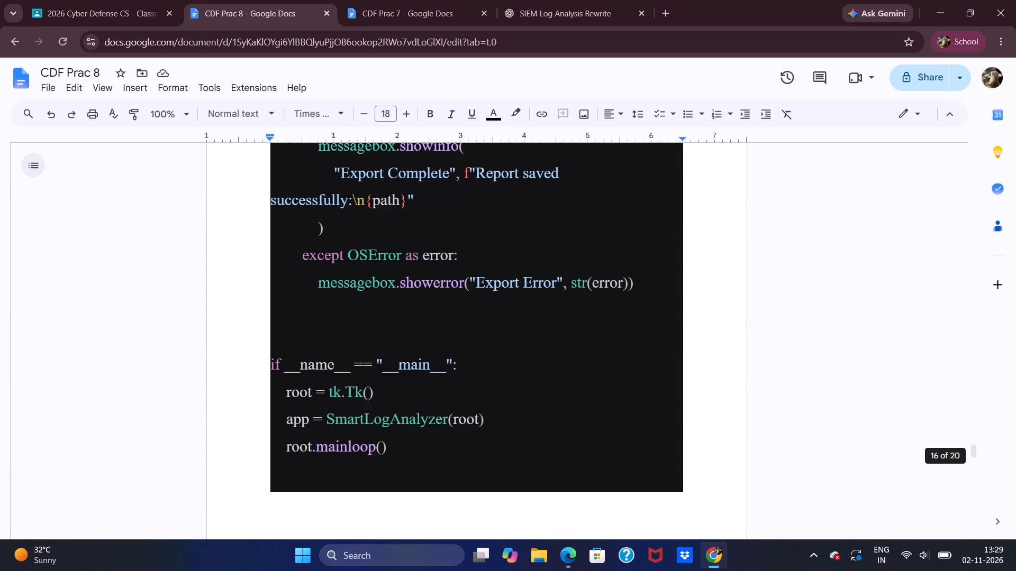
# Remove the extra blank lines above the sample_logs.txt heading so it starts at the top of the page after the code.
pyautogui.scroll(-3, 373, 400)
pyautogui.press('Down')
pyautogui.press('Down')
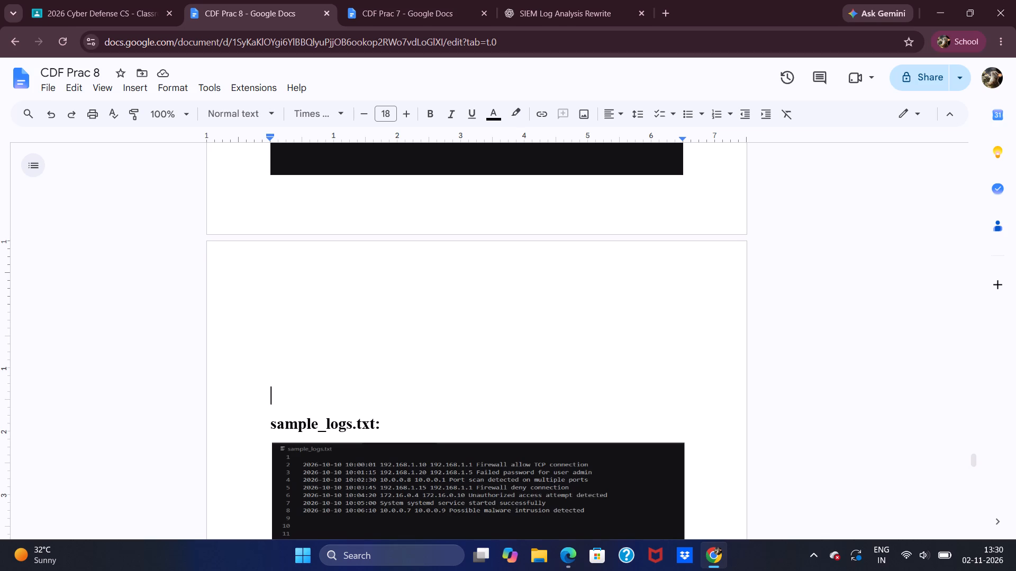
pyautogui.press('Down')
pyautogui.press('BackSpace')
pyautogui.press('BackSpace')
pyautogui.press('BackSpace')
pyautogui.press('BackSpace')
pyautogui.press('BackSpace')
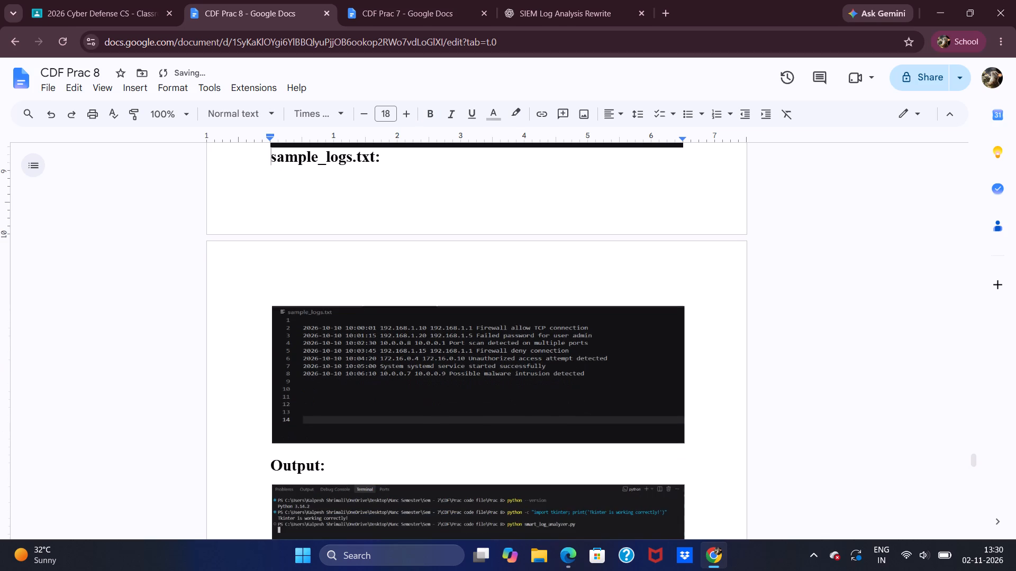
pyautogui.press('Return')
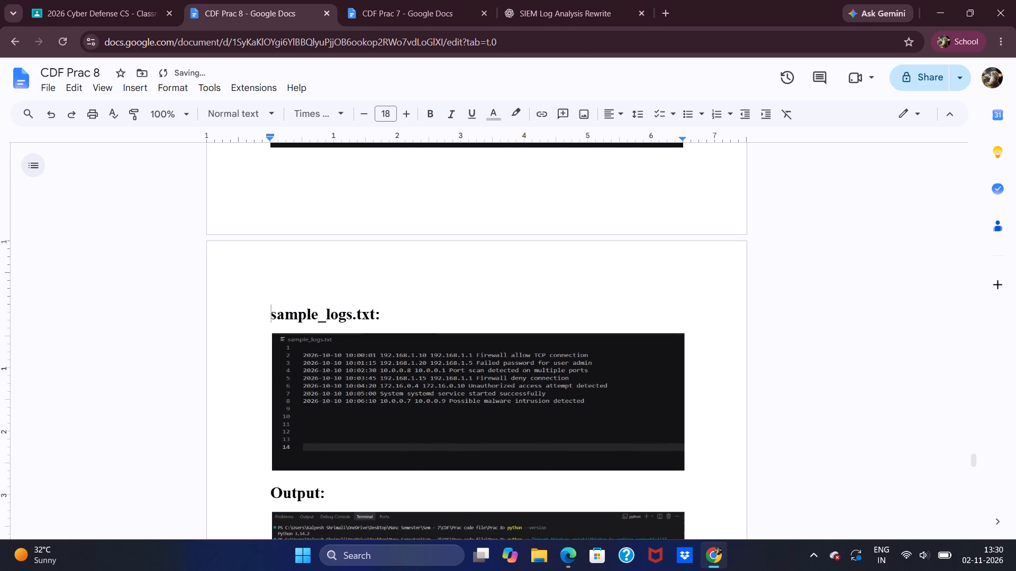
pyautogui.click(313, 297)
pyautogui.click(279, 310)
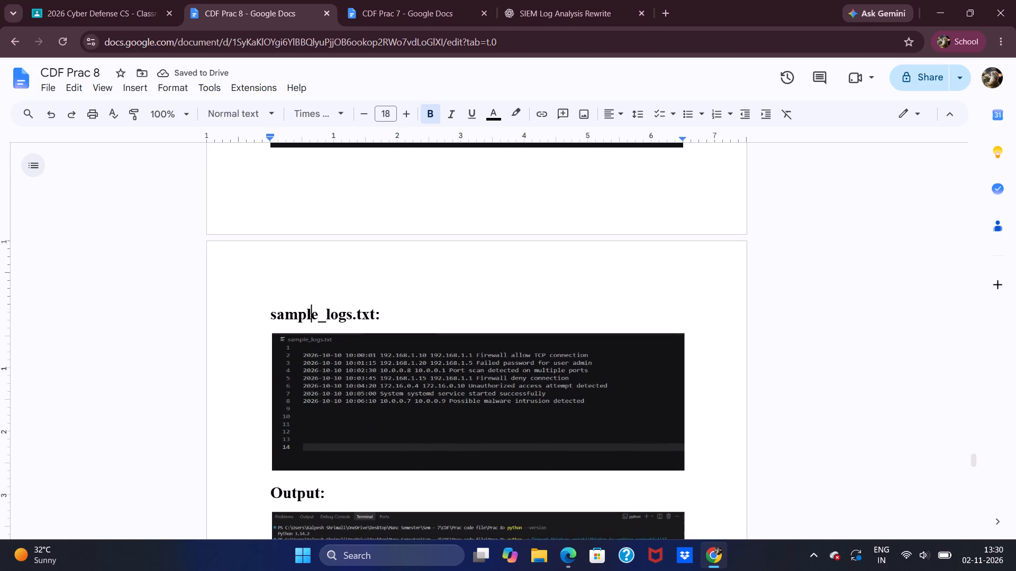
pyautogui.press('Left')
pyautogui.press('BackSpace')
pyautogui.press('Return')
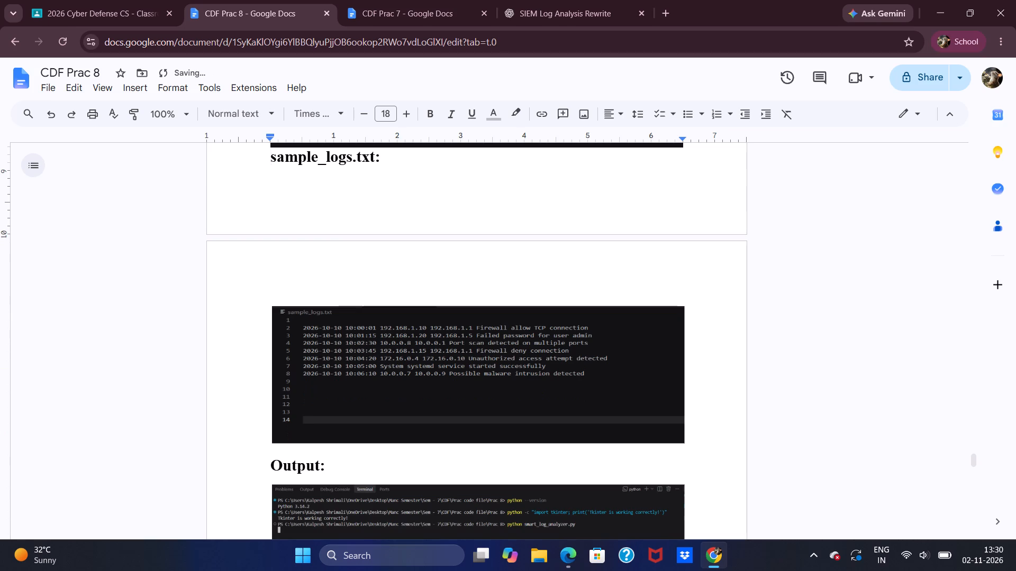
# Review the layout of the output screenshots and the spacing before the Conclusion section.
pyautogui.scroll(-5, 279, 310)
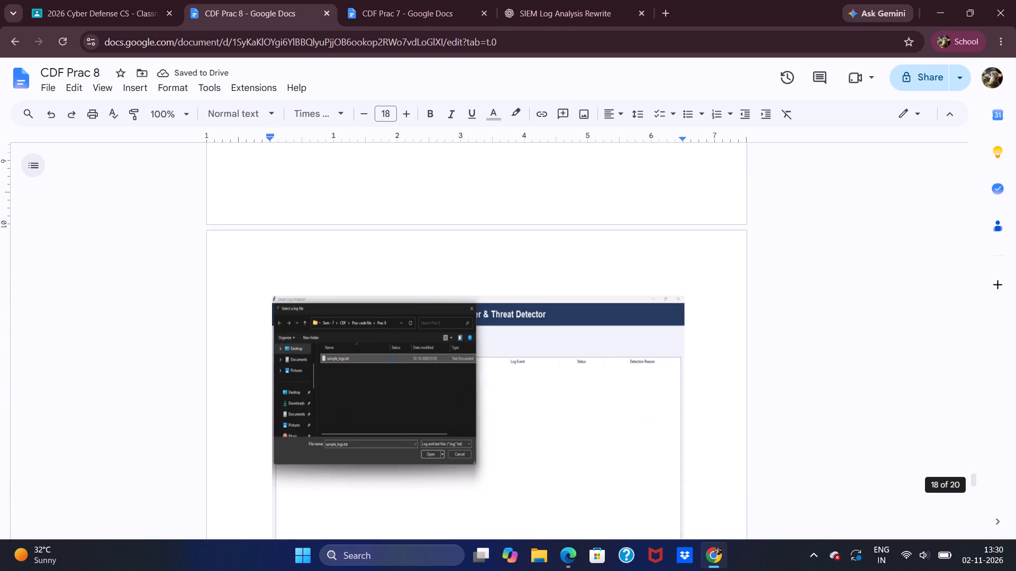
pyautogui.scroll(2, 355, 381)
pyautogui.scroll(-2, 355, 381)
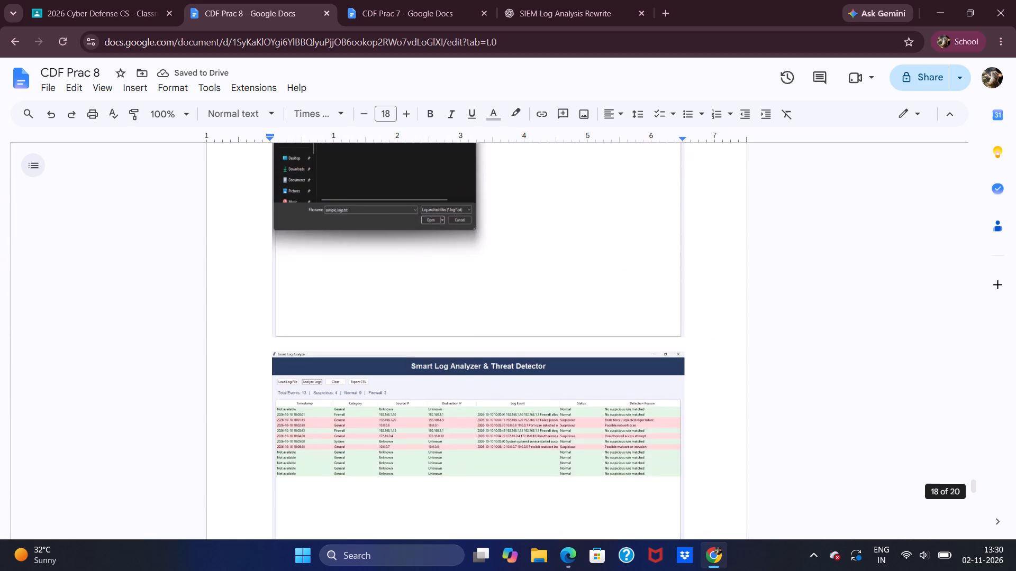
pyautogui.scroll(-5, 355, 381)
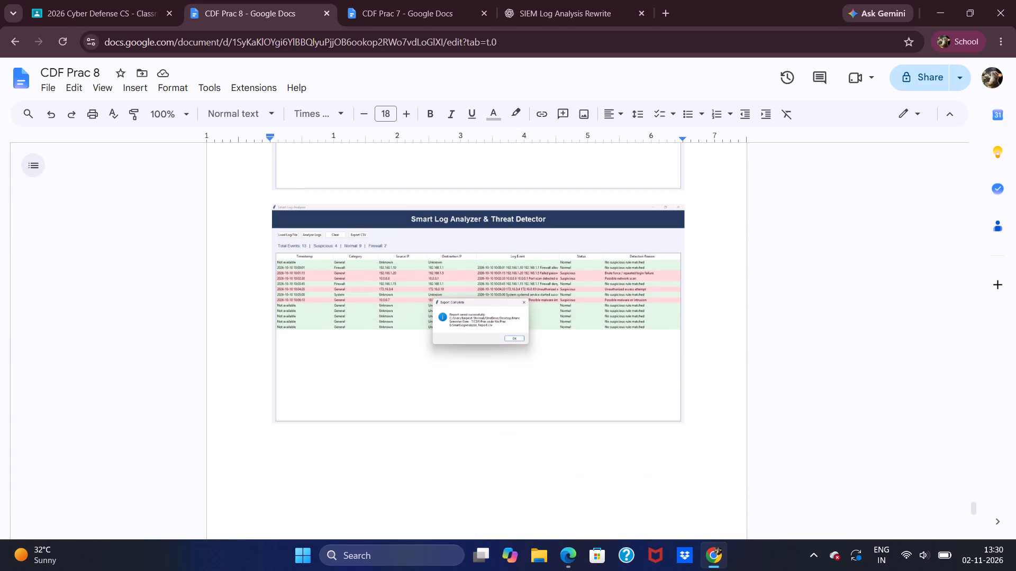
pyautogui.scroll(-3, 355, 381)
pyautogui.scroll(1, 355, 381)
pyautogui.scroll(-1, 355, 381)
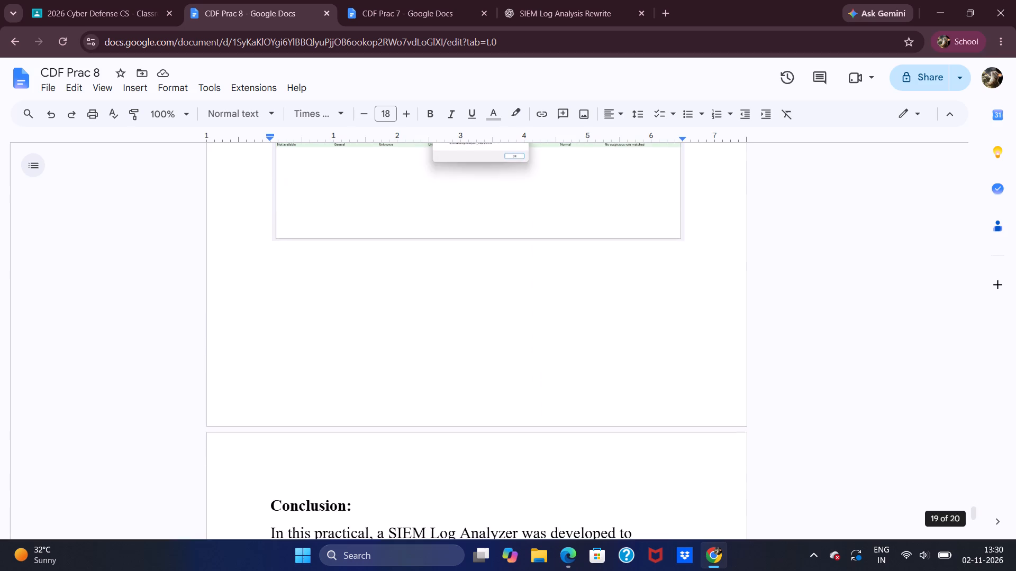
pyautogui.scroll(-1, 355, 381)
pyautogui.click(284, 419)
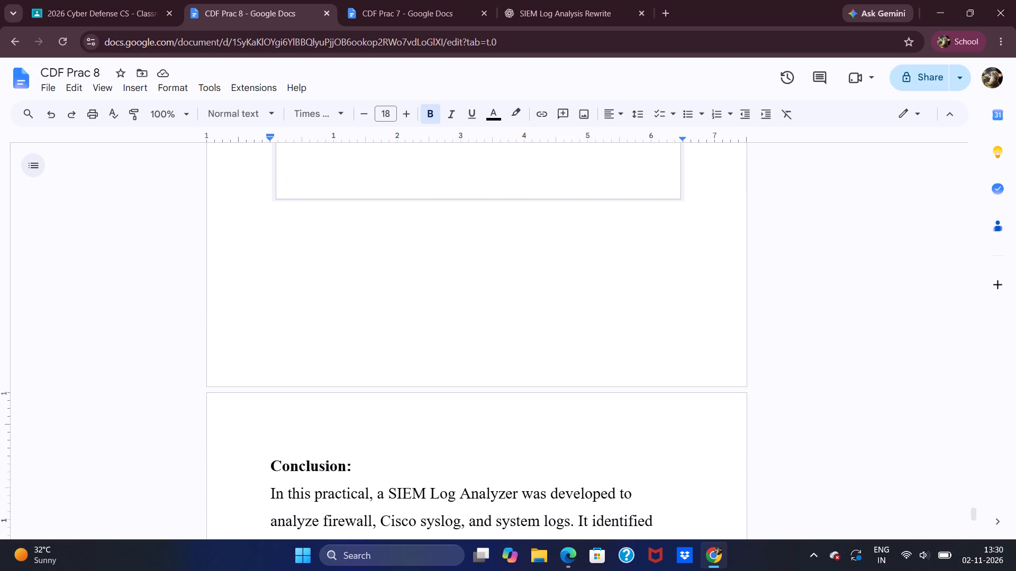
pyautogui.click(283, 437)
pyautogui.scroll(3, 283, 437)
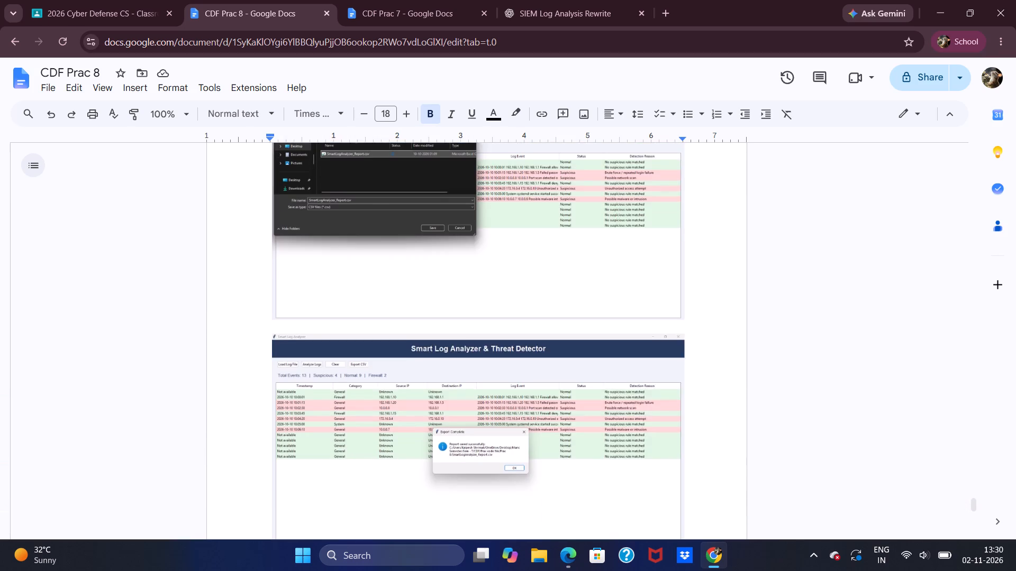
pyautogui.scroll(2, 283, 437)
# Stretch the output screenshot with the log-file selection dialog about 0.2 inch taller from its bottom edge.
pyautogui.click(398, 324)
pyautogui.scroll(4, 398, 324)
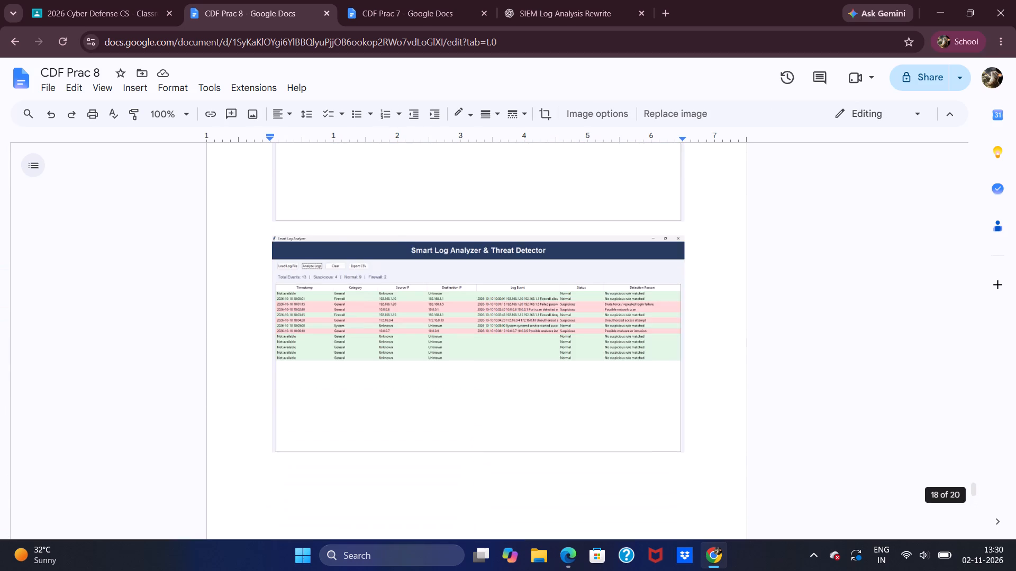
pyautogui.scroll(8, 398, 324)
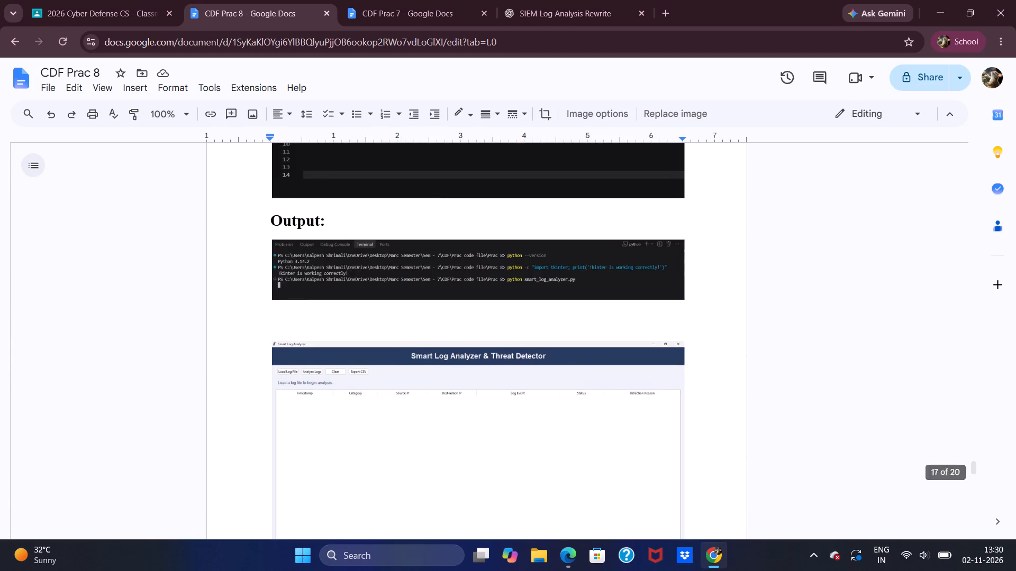
pyautogui.scroll(2, 398, 324)
pyautogui.scroll(-5, 398, 324)
pyautogui.click(398, 324)
pyautogui.scroll(-1, 398, 324)
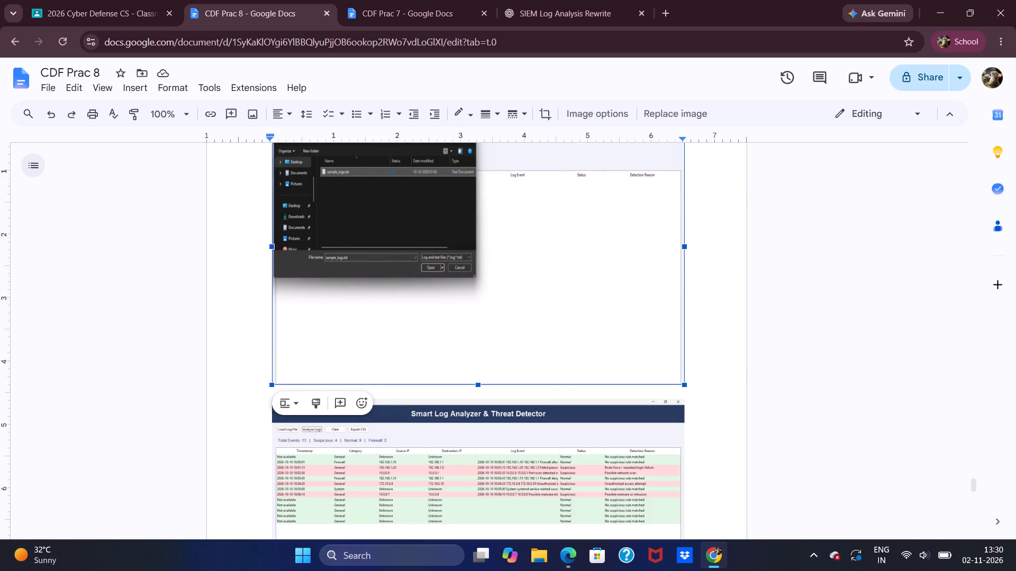
pyautogui.scroll(-1, 398, 324)
pyautogui.moveTo(480, 333); pyautogui.dragTo(480, 345)
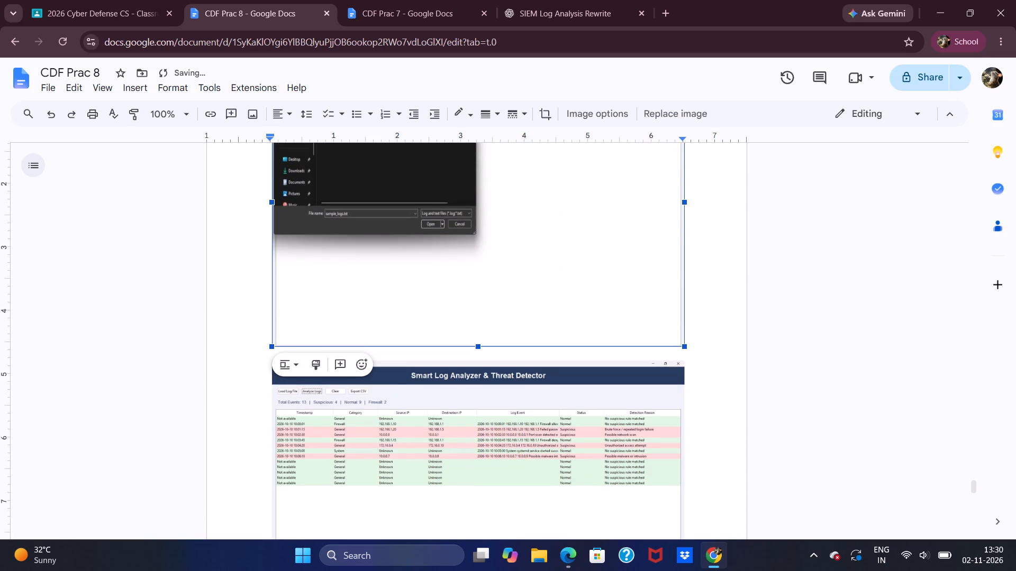
# Stretch the analyzed-logs results screenshot below it about 0.5 inch taller from its bottom edge.
pyautogui.scroll(-1, 480, 345)
pyautogui.click(465, 361)
pyautogui.scroll(-2, 465, 361)
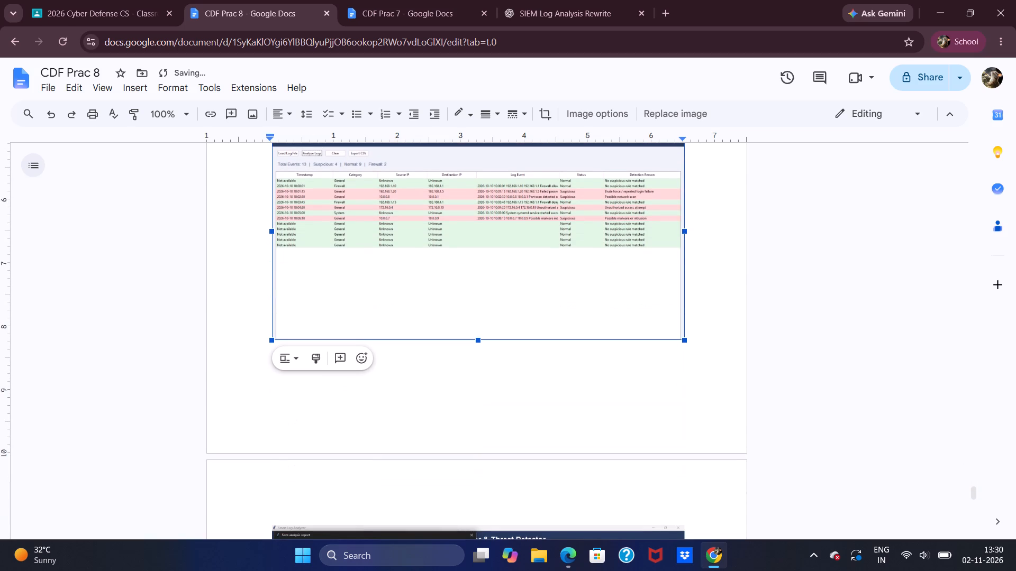
pyautogui.moveTo(477, 340); pyautogui.dragTo(483, 370)
# Stretch the screenshot with the save analysis report dialog about 0.5 inch taller from its bottom edge.
pyautogui.scroll(-2, 483, 370)
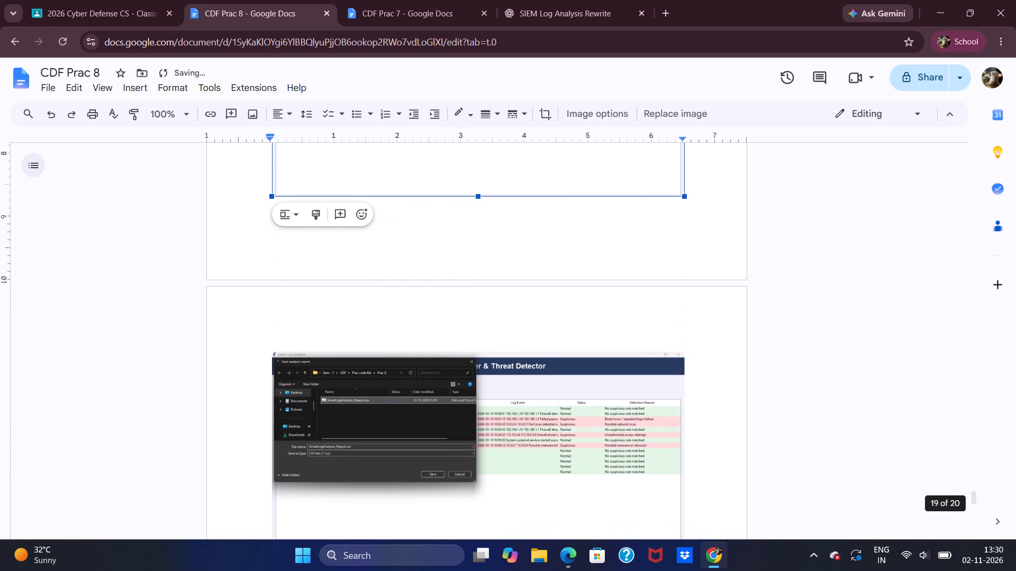
pyautogui.click(458, 411)
pyautogui.scroll(-3, 458, 411)
pyautogui.scroll(1, 461, 225)
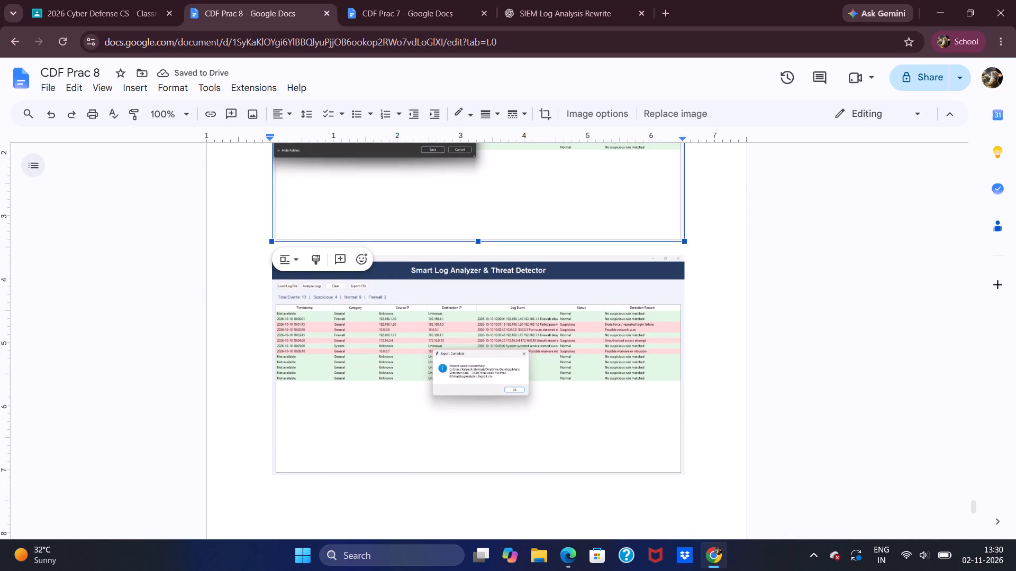
pyautogui.moveTo(478, 240); pyautogui.dragTo(478, 269)
# Stretch the Export Complete screenshot about 0.8 inch taller to fill more of its page.
pyautogui.scroll(-1, 478, 269)
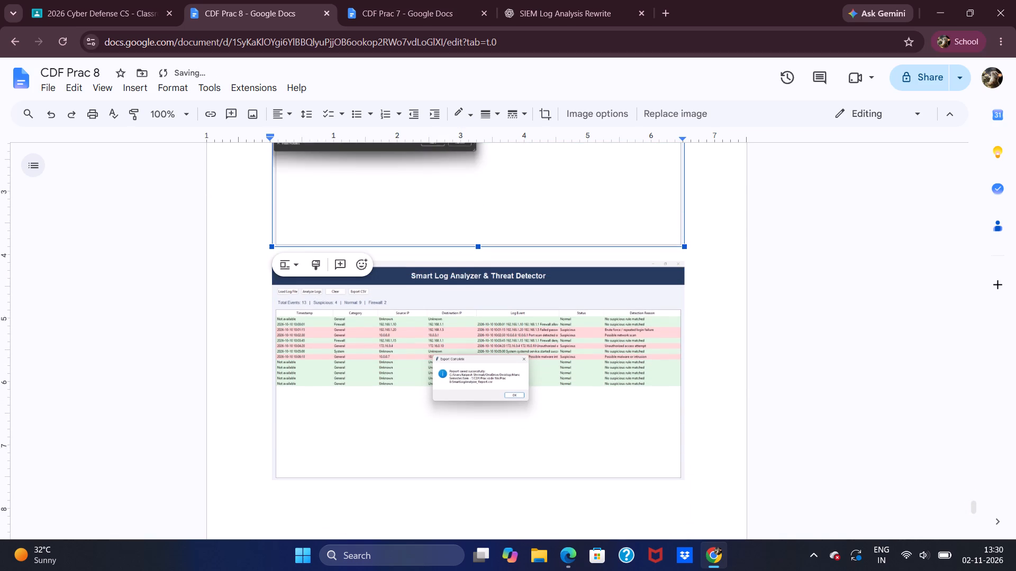
pyautogui.scroll(-1, 478, 269)
pyautogui.click(468, 298)
pyautogui.scroll(-2, 468, 298)
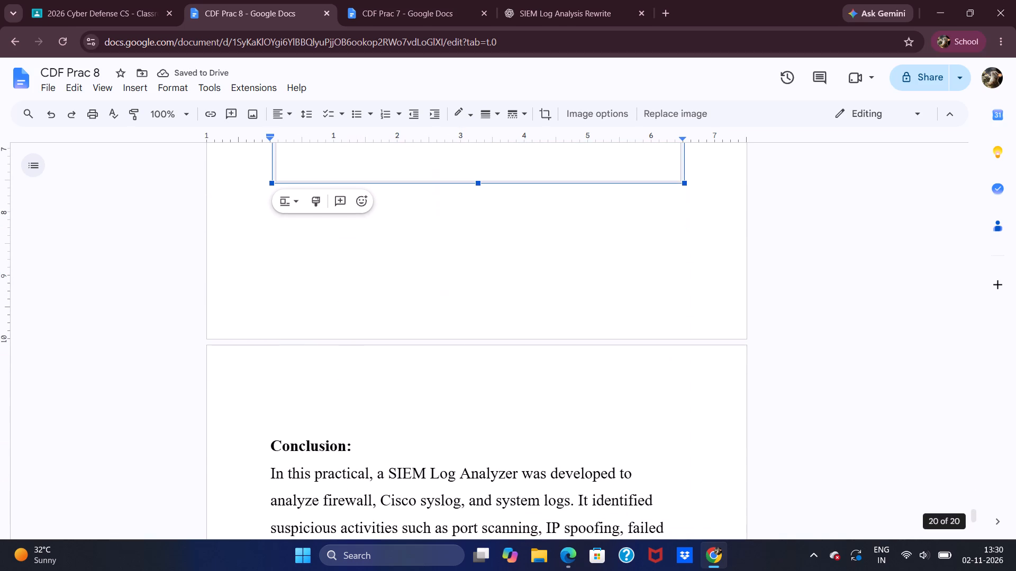
pyautogui.moveTo(479, 182); pyautogui.dragTo(493, 232)
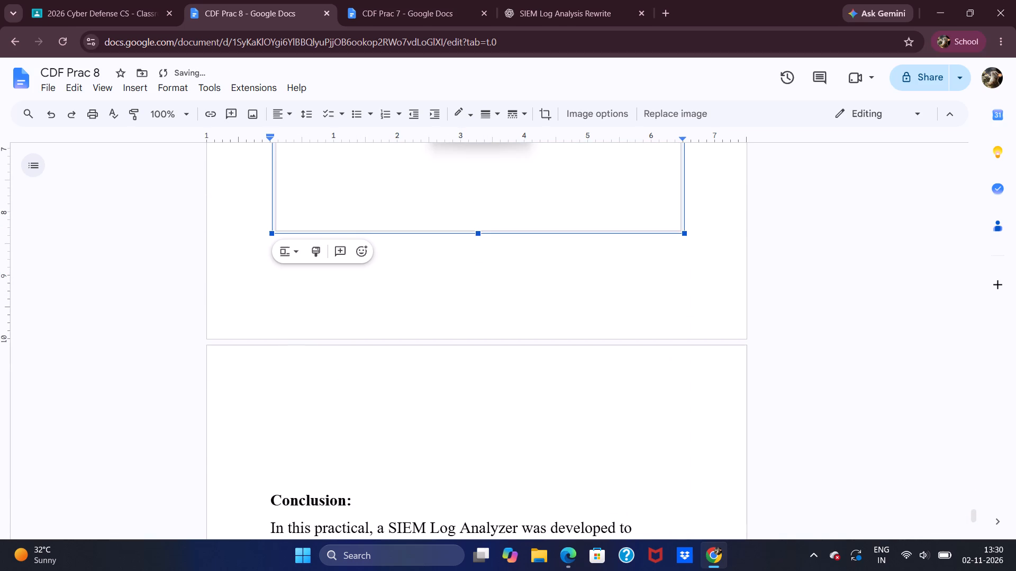
# Delete the blank lines above the Conclusion heading so it starts at the top of its page.
pyautogui.scroll(-1, 493, 232)
pyautogui.click(267, 447)
pyautogui.press('BackSpace')
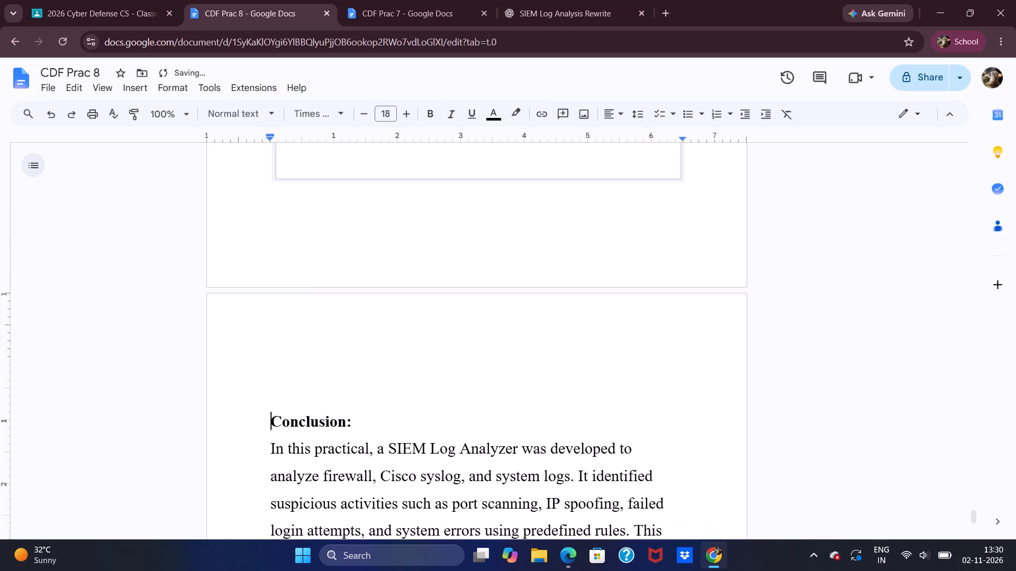
pyautogui.press('BackSpace')
pyautogui.press('BackSpace')
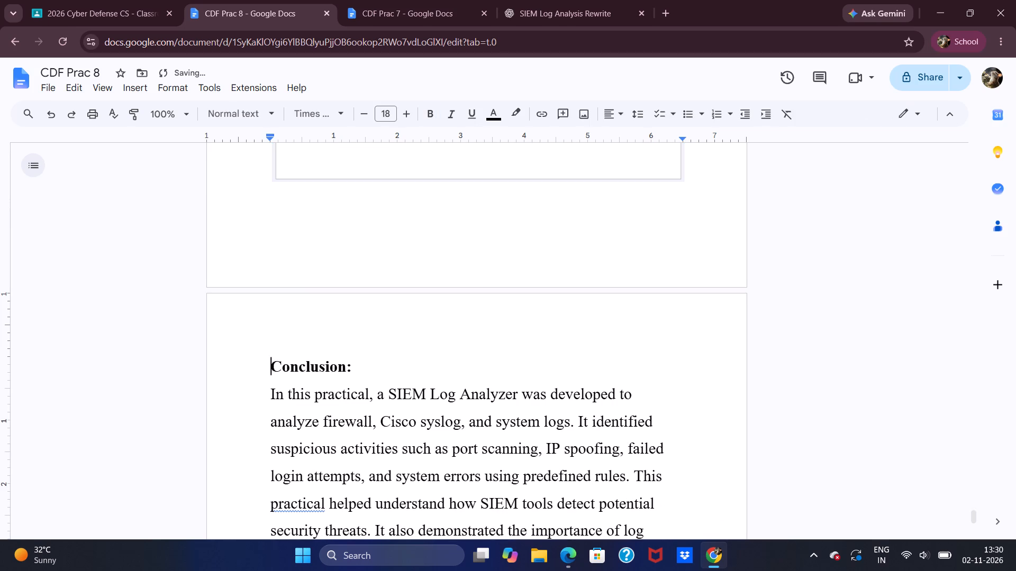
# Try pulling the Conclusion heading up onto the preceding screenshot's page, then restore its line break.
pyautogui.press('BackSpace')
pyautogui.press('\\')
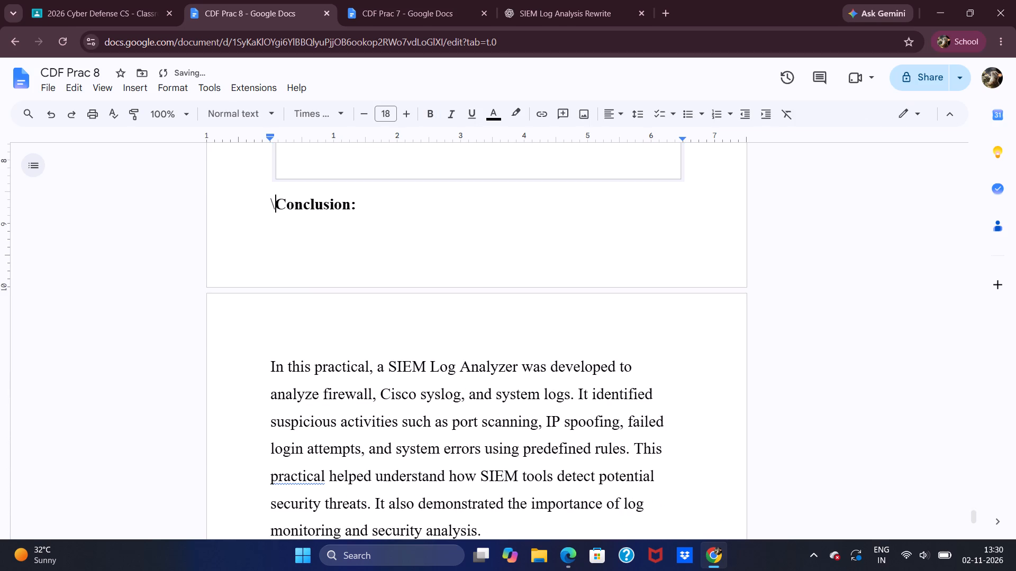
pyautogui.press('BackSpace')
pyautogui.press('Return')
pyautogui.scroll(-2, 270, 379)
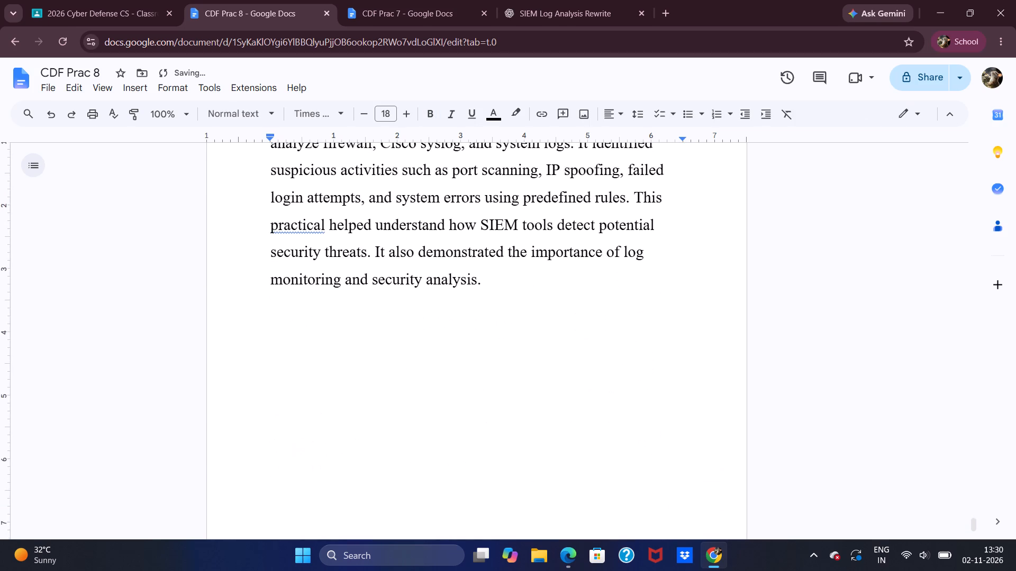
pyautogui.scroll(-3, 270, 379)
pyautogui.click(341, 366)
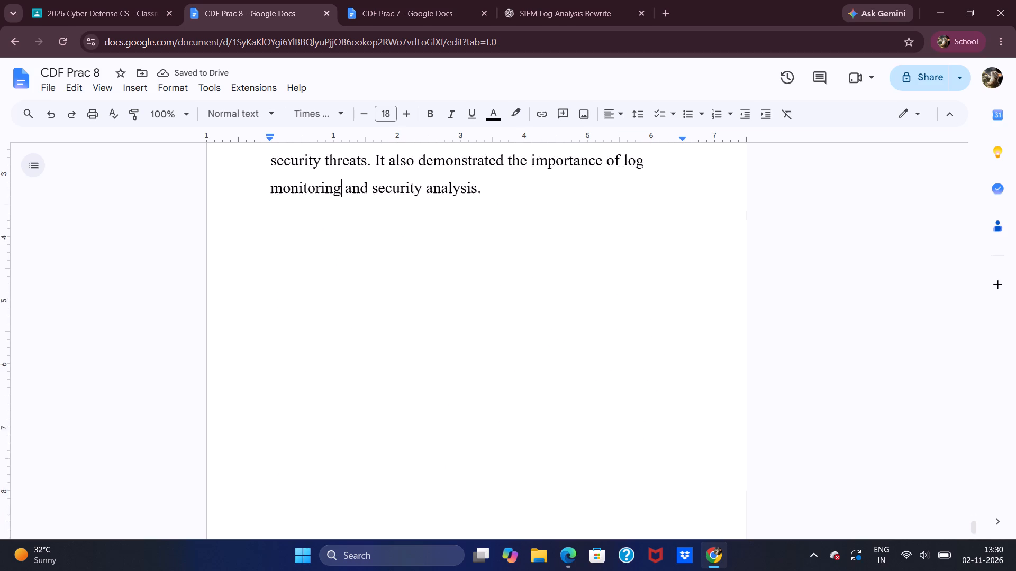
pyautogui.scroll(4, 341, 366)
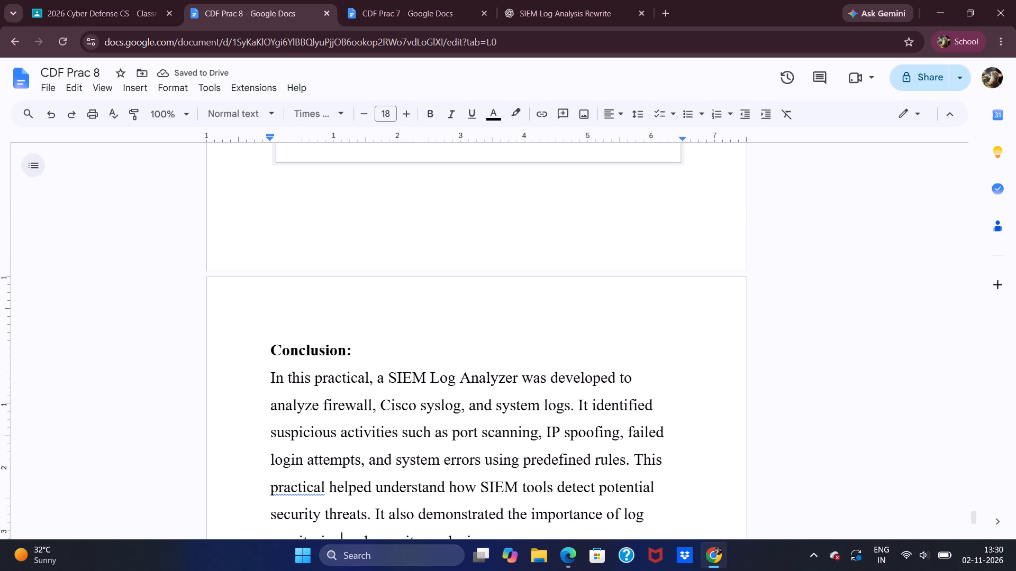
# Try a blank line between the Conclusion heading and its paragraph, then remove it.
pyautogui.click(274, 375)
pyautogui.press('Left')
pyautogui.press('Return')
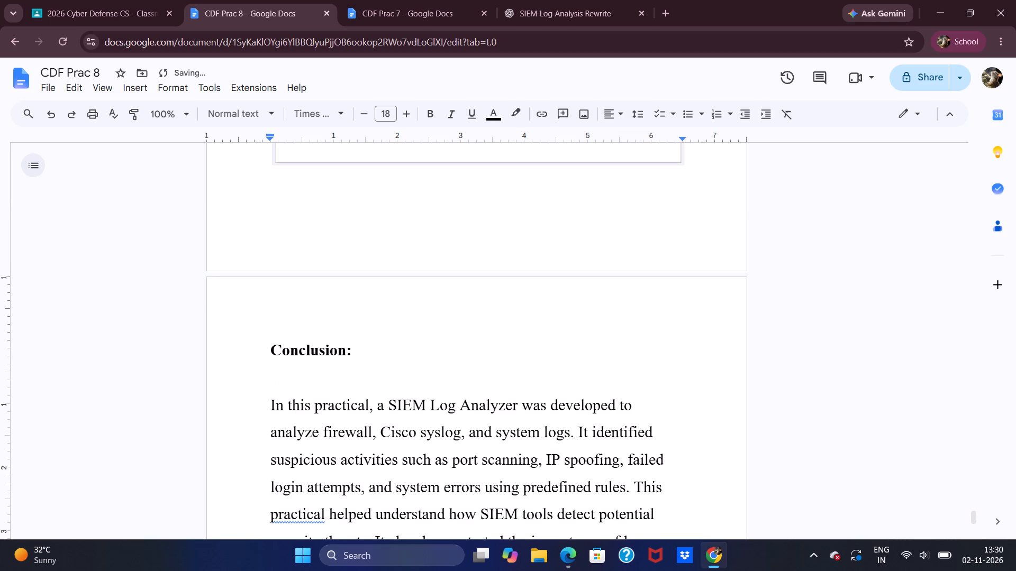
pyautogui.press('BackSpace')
# Download the finished CDF Prac 8 document as a PDF.
pyautogui.scroll(-6, 274, 375)
pyautogui.scroll(-1, 436, 382)
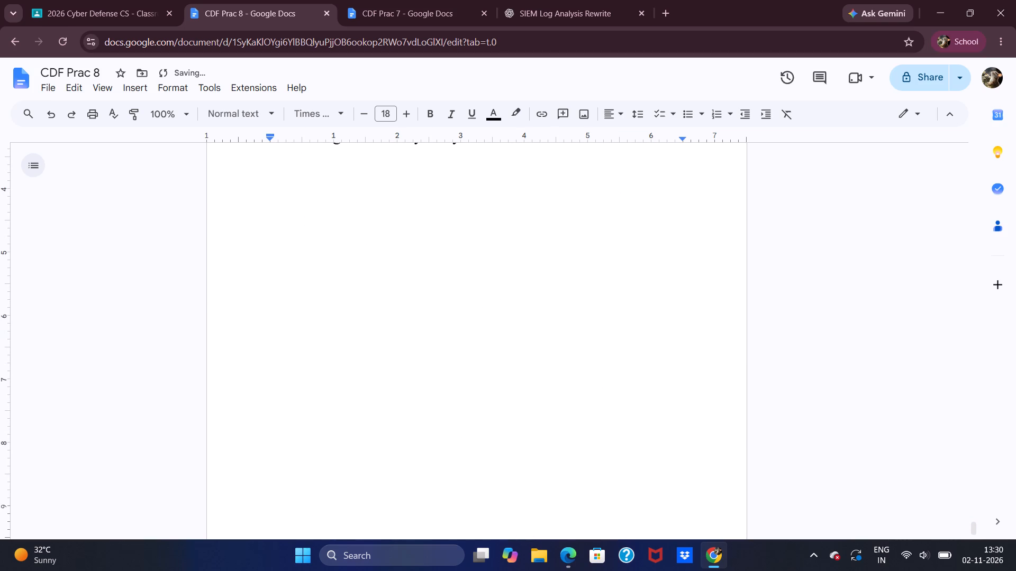
pyautogui.scroll(-1, 436, 382)
pyautogui.scroll(6, 436, 382)
pyautogui.scroll(-10, 436, 382)
pyautogui.scroll(10, 436, 382)
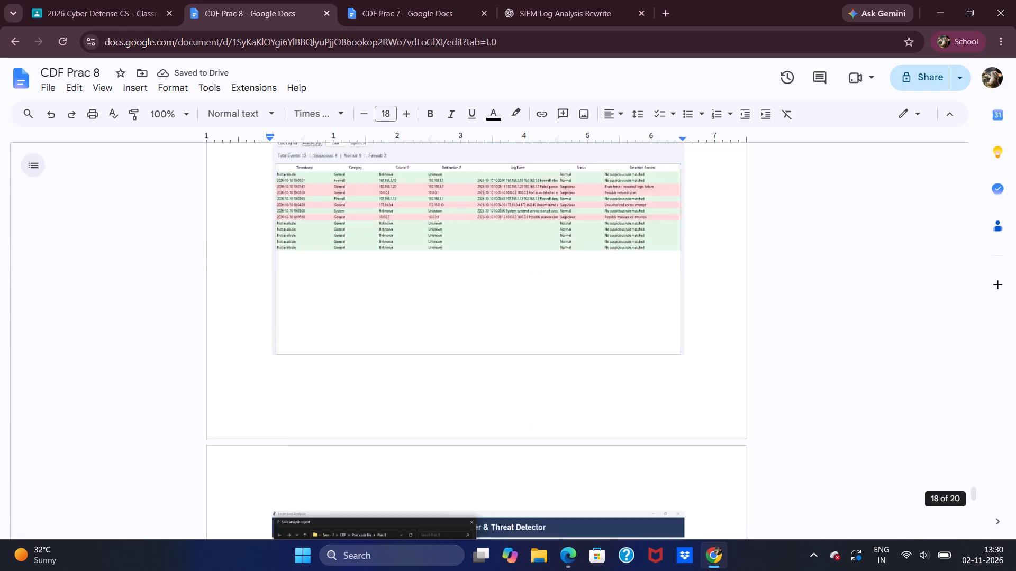
pyautogui.scroll(20, 436, 382)
pyautogui.scroll(20, 436, 382)
pyautogui.scroll(5, 436, 382)
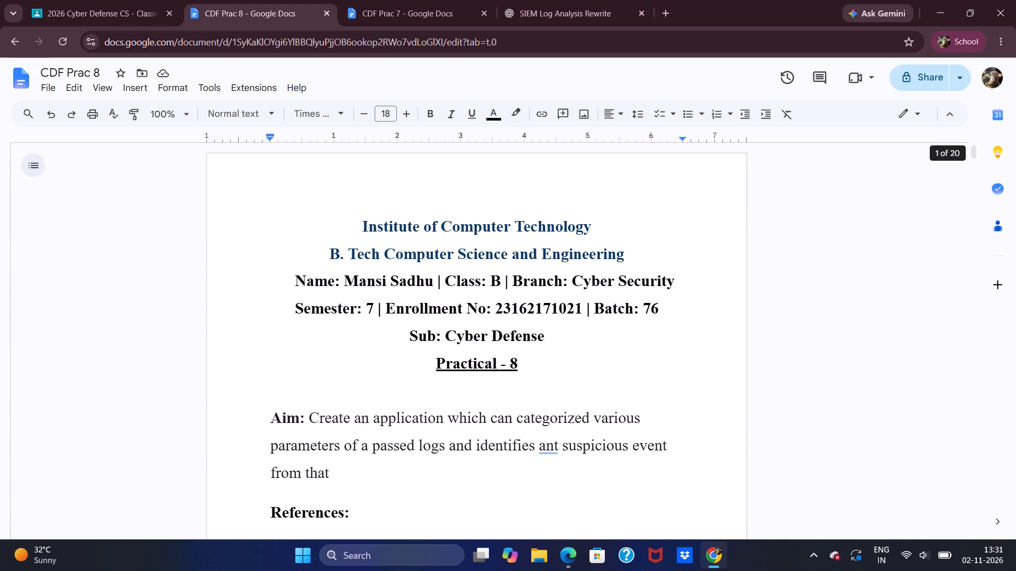
pyautogui.click(42, 90)
pyautogui.click(49, 85)
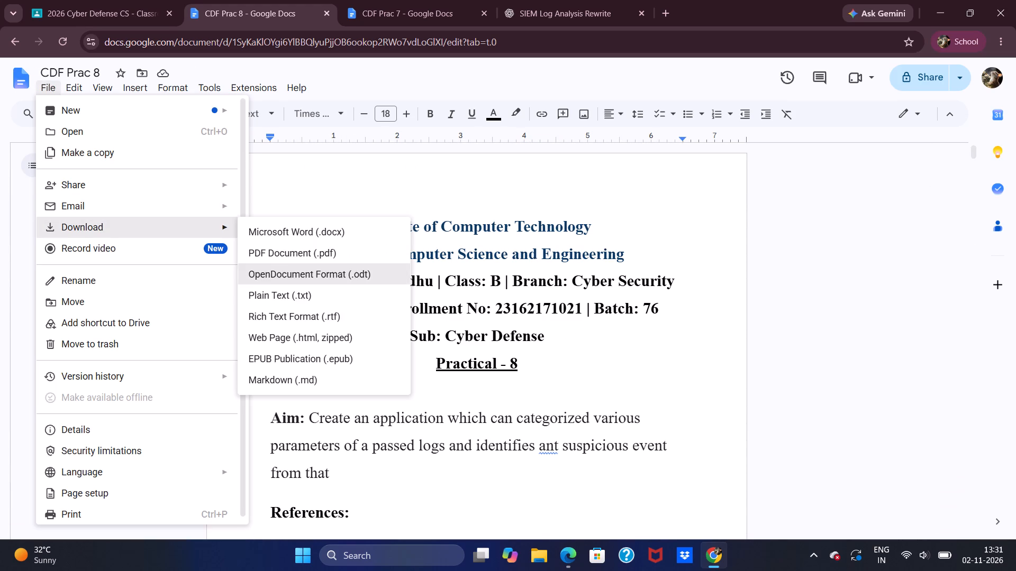
pyautogui.click(276, 255)
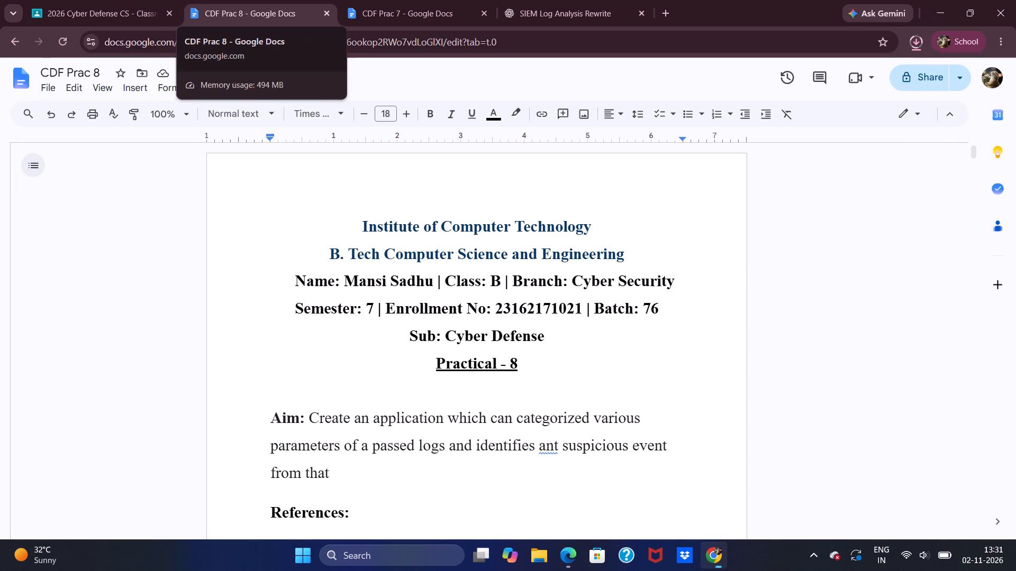
# Switch to the 2026 Cyber Defense class in Classroom and open the Practical - 8 assignment from its stream.
pyautogui.click(107, 0)
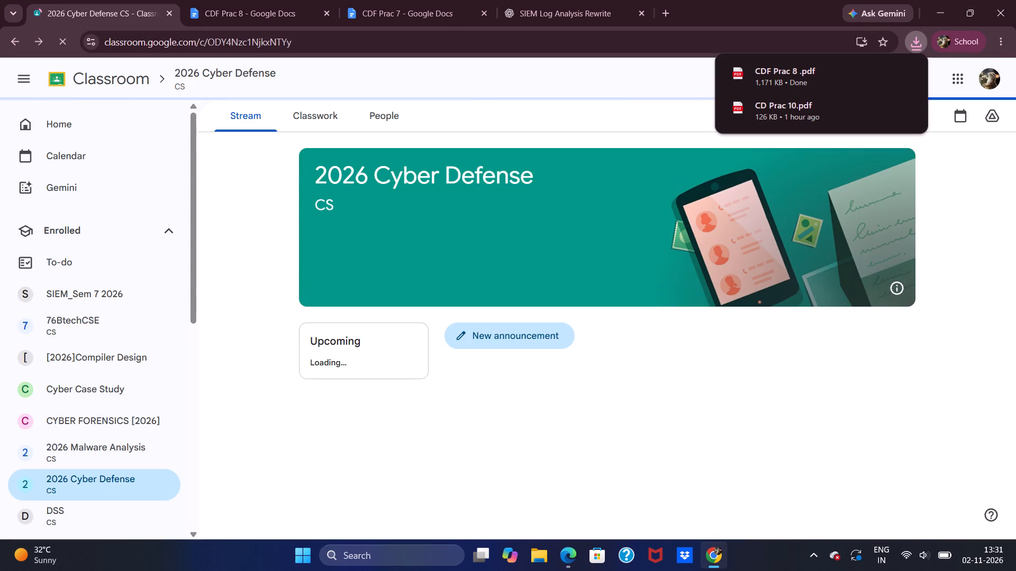
pyautogui.scroll(-7, 727, 402)
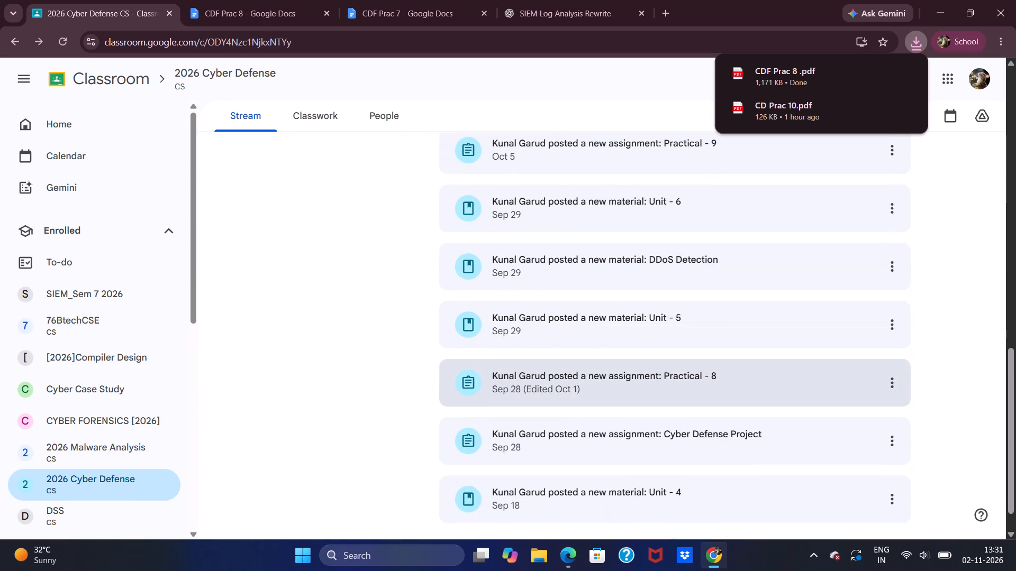
pyautogui.scroll(-3, 713, 413)
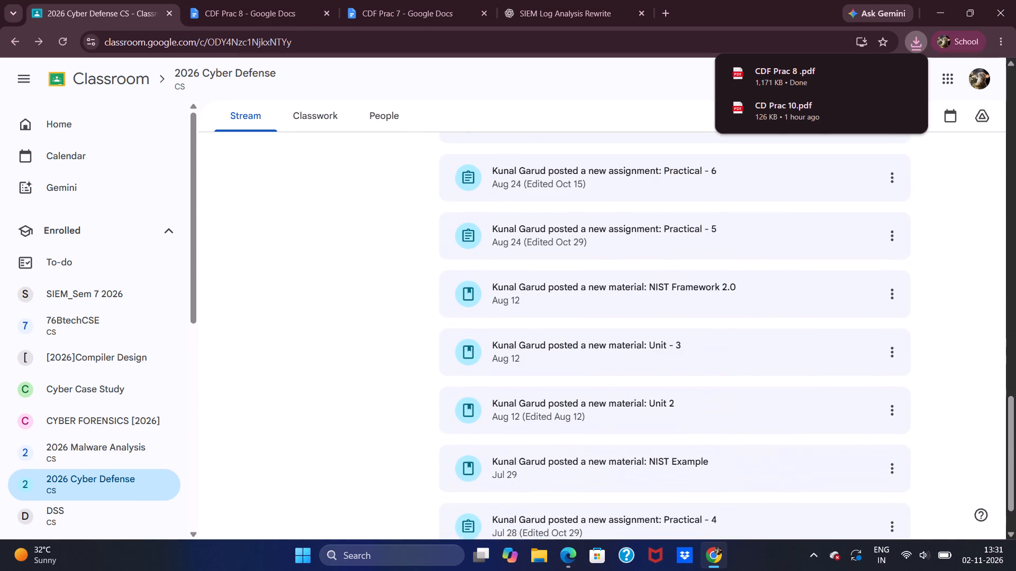
pyautogui.scroll(-1, 713, 413)
pyautogui.scroll(1, 713, 413)
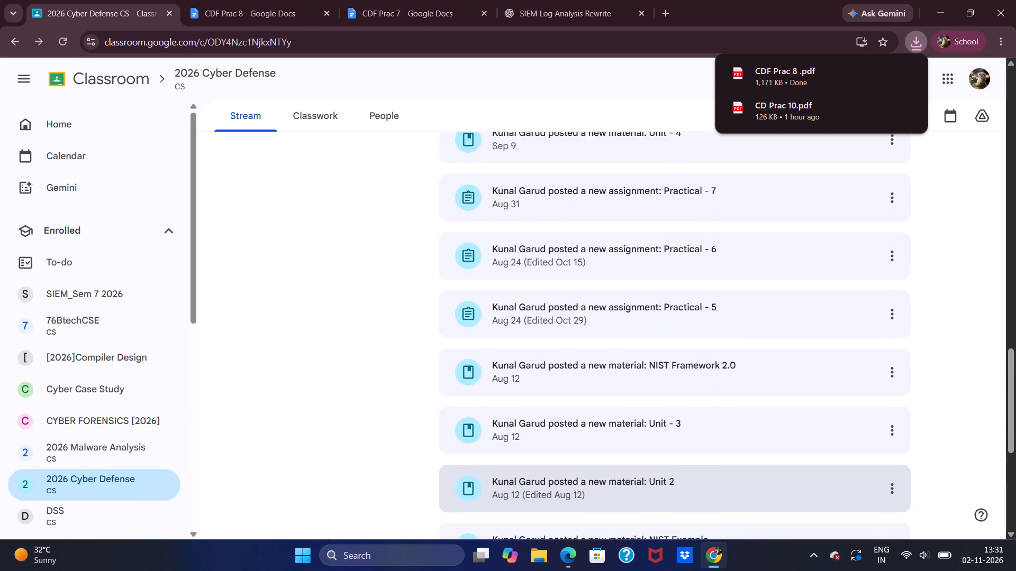
pyautogui.scroll(1, 713, 413)
pyautogui.click(682, 207)
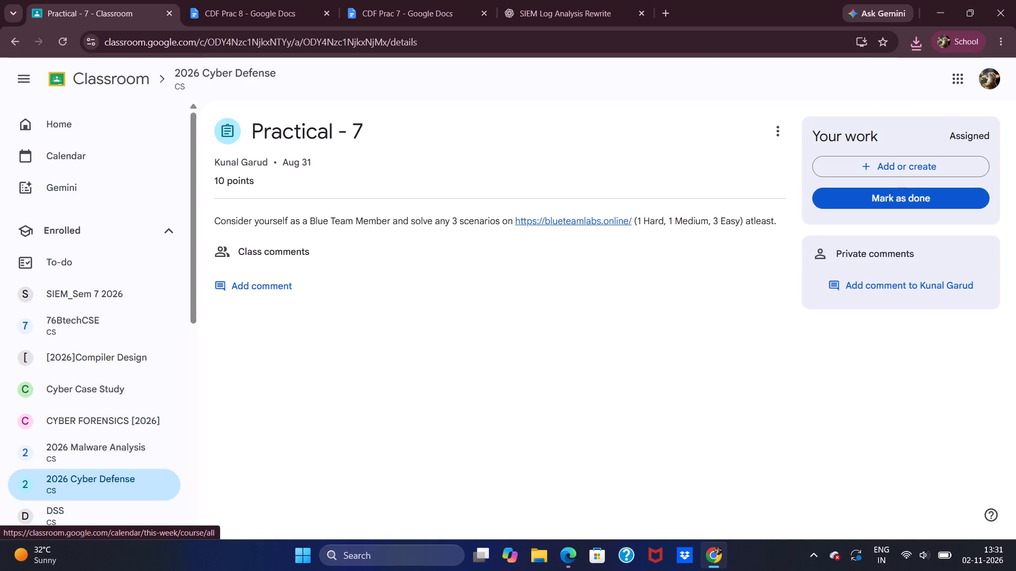
pyautogui.click(15, 35)
pyautogui.scroll(1, 570, 306)
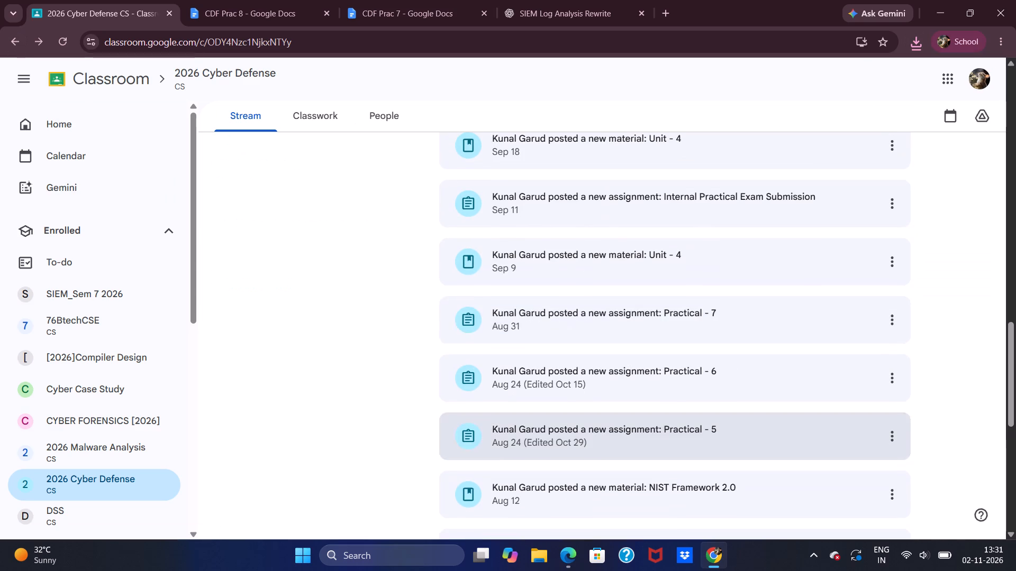
pyautogui.scroll(1, 570, 306)
pyautogui.scroll(2, 628, 207)
pyautogui.click(627, 206)
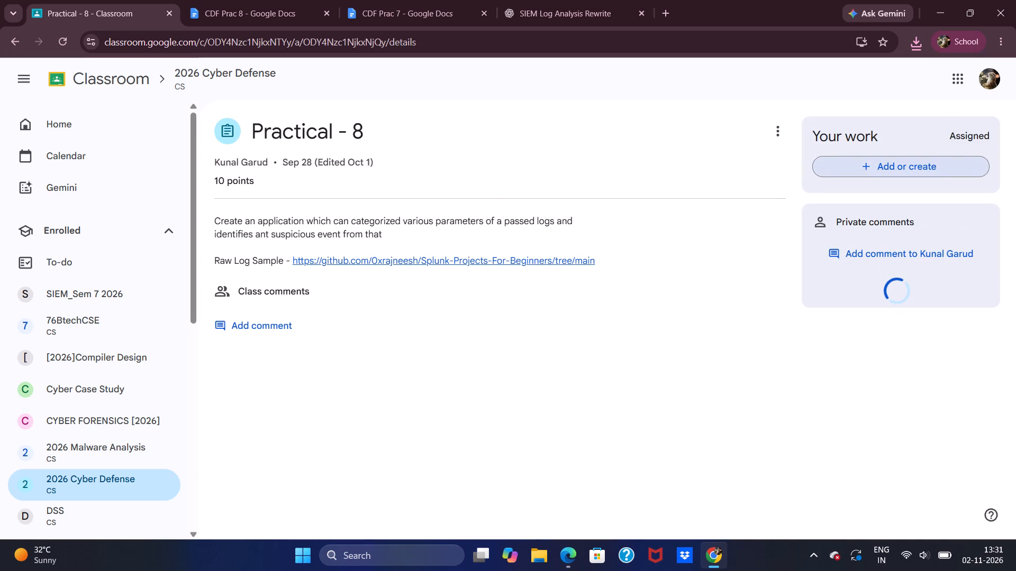
# Upload the CDF Prac 8 PDF from the Downloads folder as an attachment to the Practical - 8 assignment.
pyautogui.click(874, 168)
pyautogui.click(878, 194)
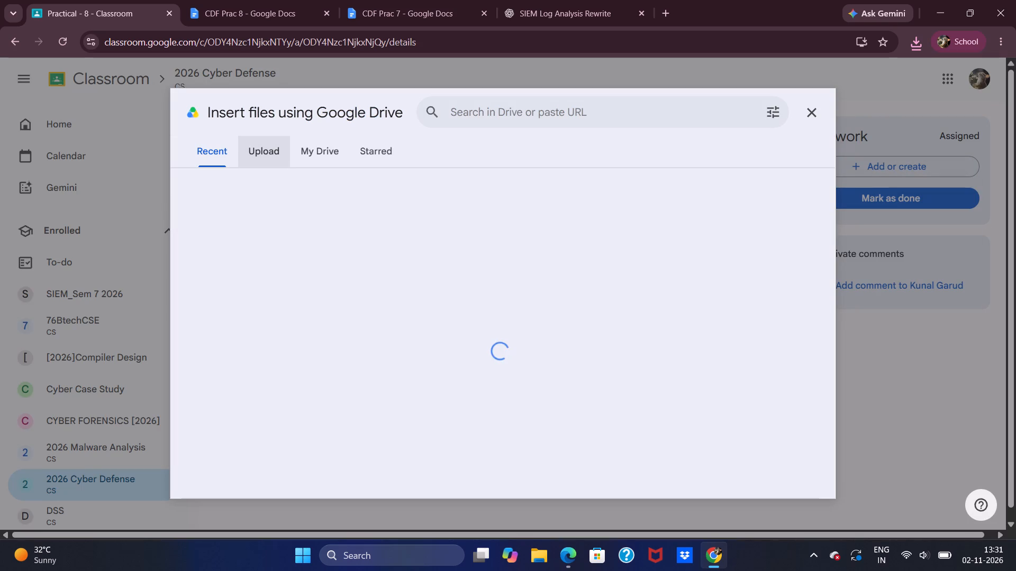
pyautogui.click(268, 164)
pyautogui.click(501, 355)
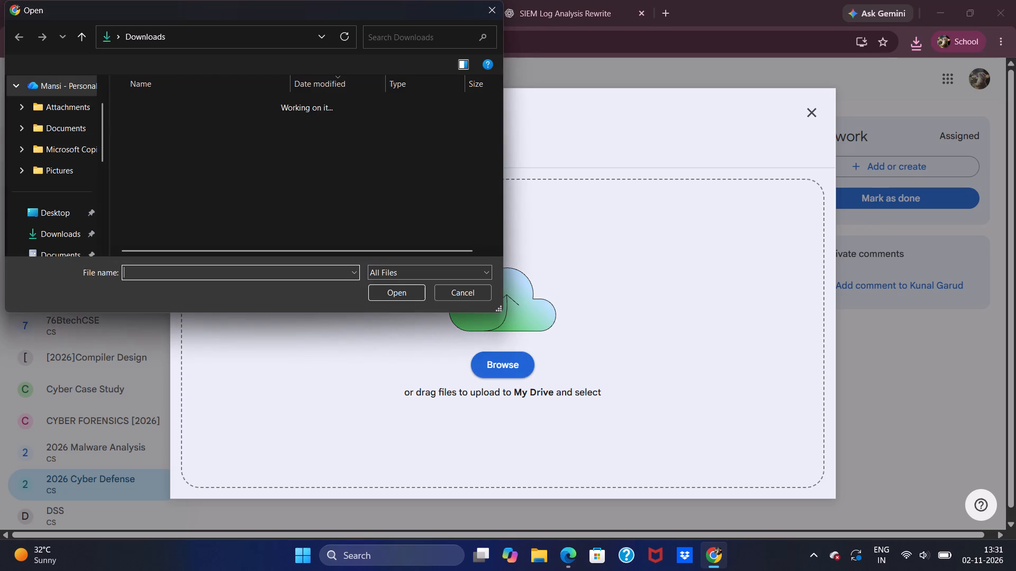
pyautogui.click(193, 116)
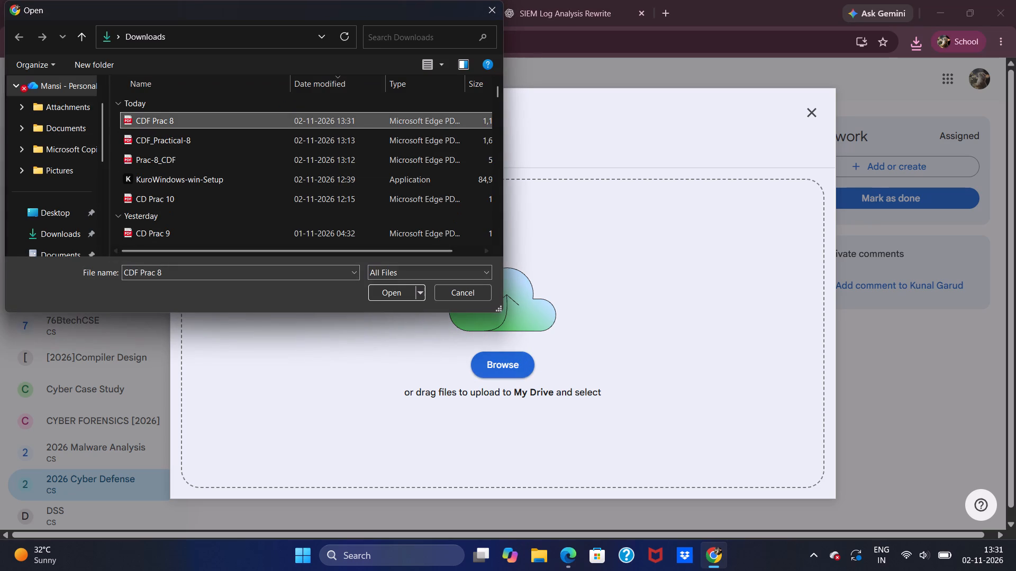
pyautogui.click(393, 291)
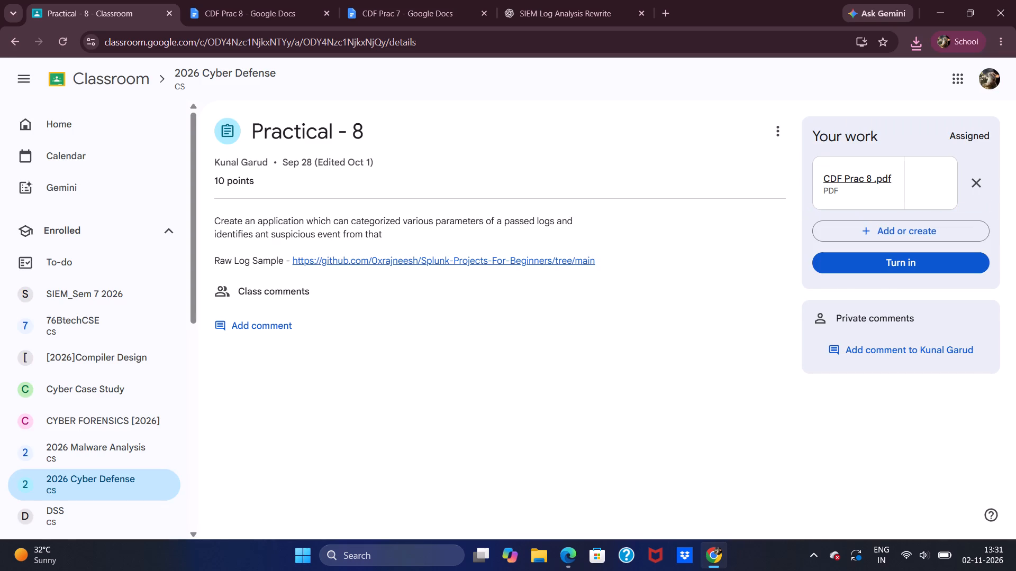
# Open the attached CDF Prac 8 PDF in the assignment to check it.
pyautogui.click(864, 181)
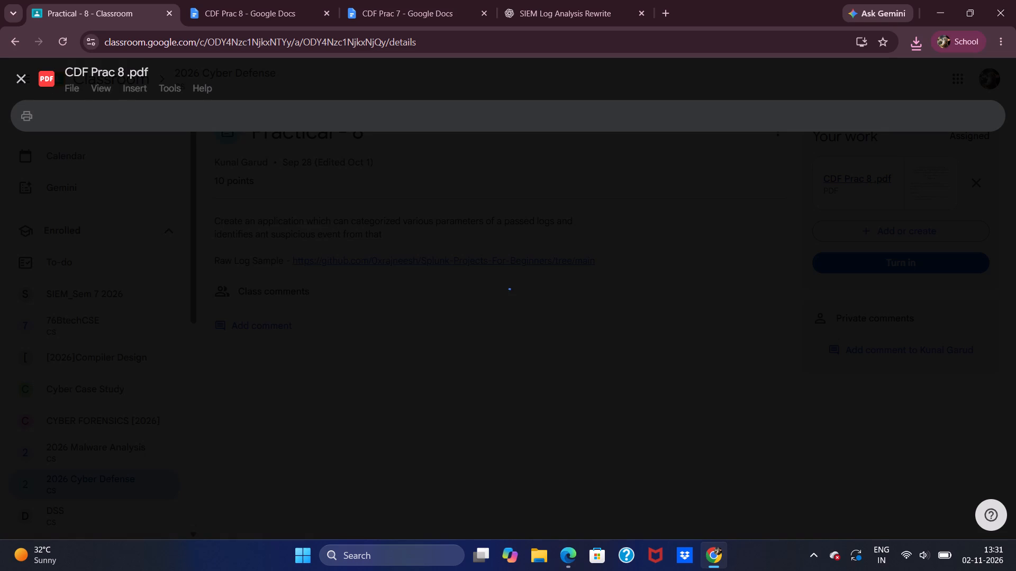